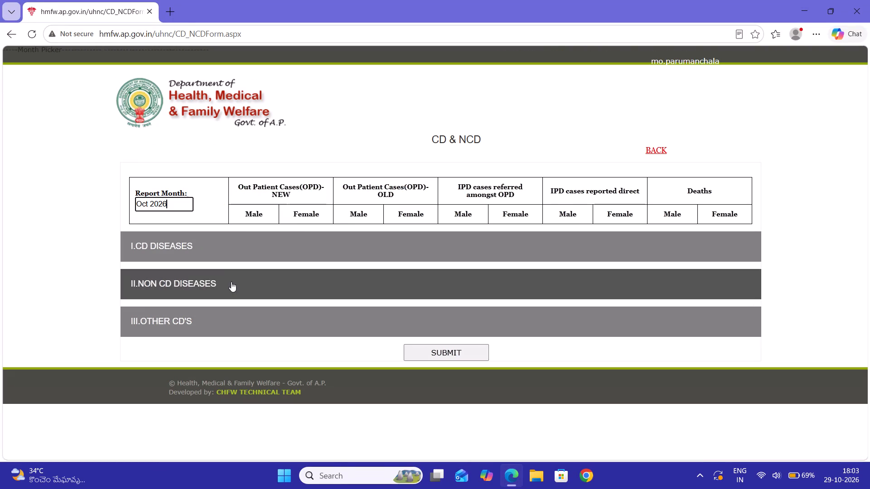
Expand the CD Diseases section and activate the new outpatient male field of the Cholera row.
left_click(183, 241)
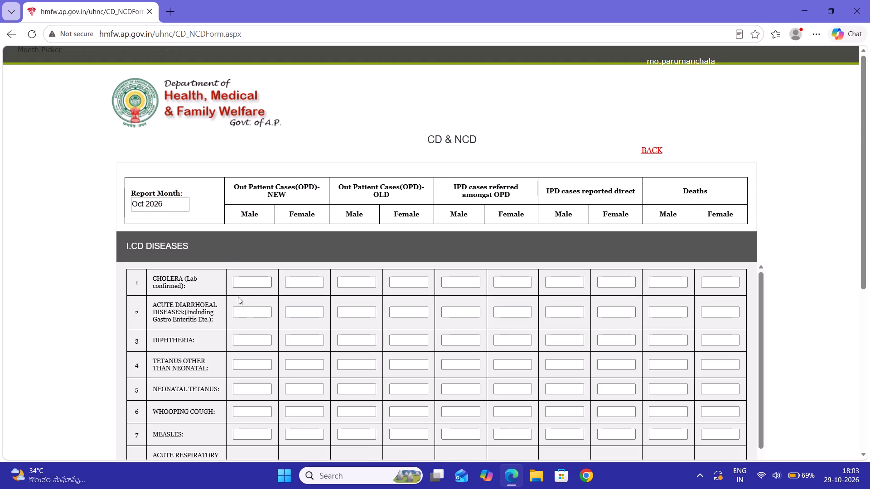
left_click(252, 284)
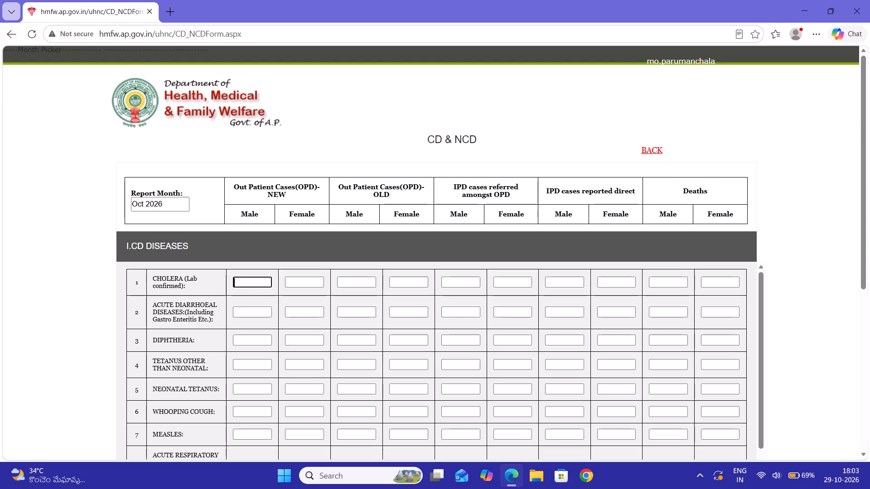
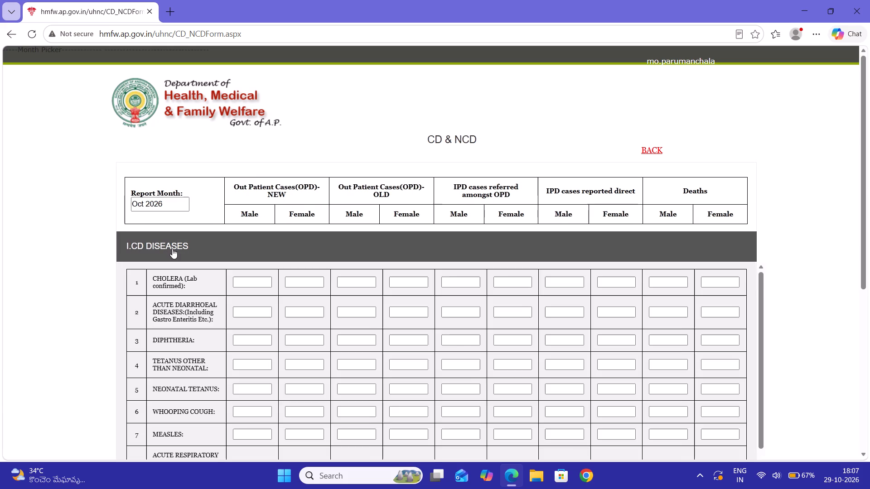
Enter 0 in all ten fields of the Cholera row, from new outpatient males through female deaths.
left_click(250, 281)
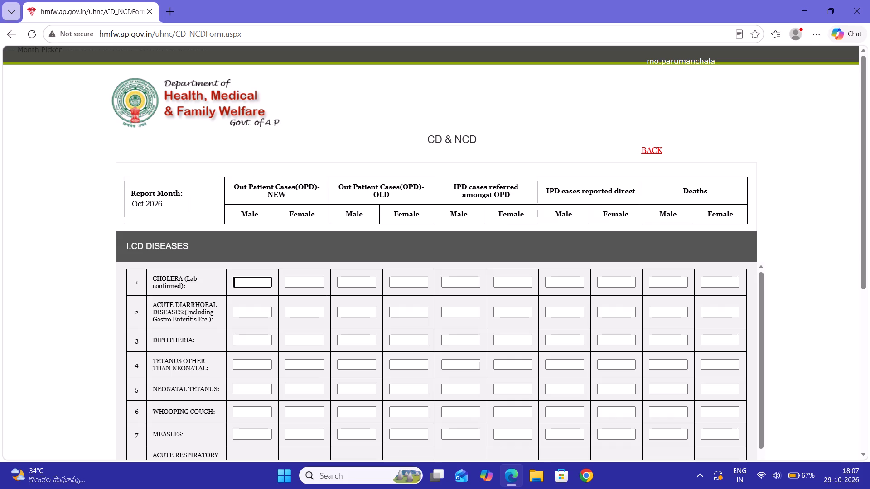
key("0")
key("Tab")
key("0")
key("Tab")
key("0")
key("Tab")
key("0")
key("Tab")
key("0")
key("Tab")
key("0")
key("Tab")
key("0")
key("Tab")
key("0")
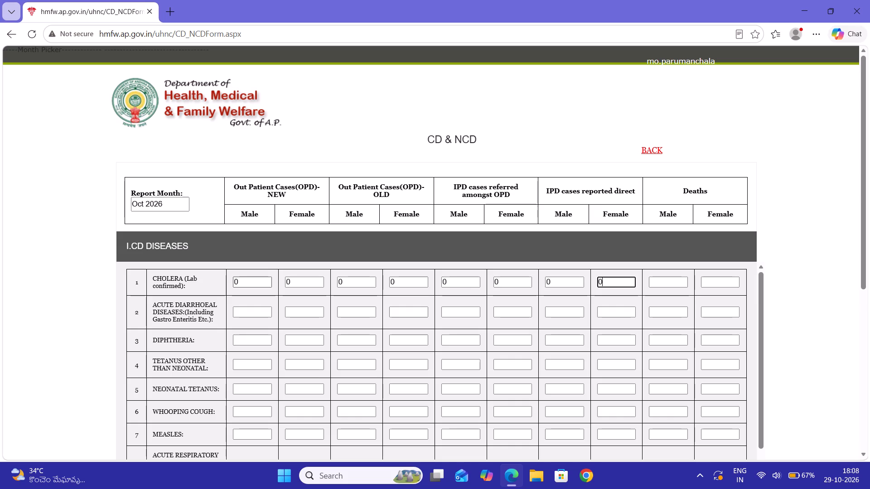
key("Tab")
key("0")
key("Tab")
key("0")
Fill the Acute Diarrhoeal Diseases row with 28 new outpatient males, 19 new outpatient females and 0 in the remaining fields.
key("Tab")
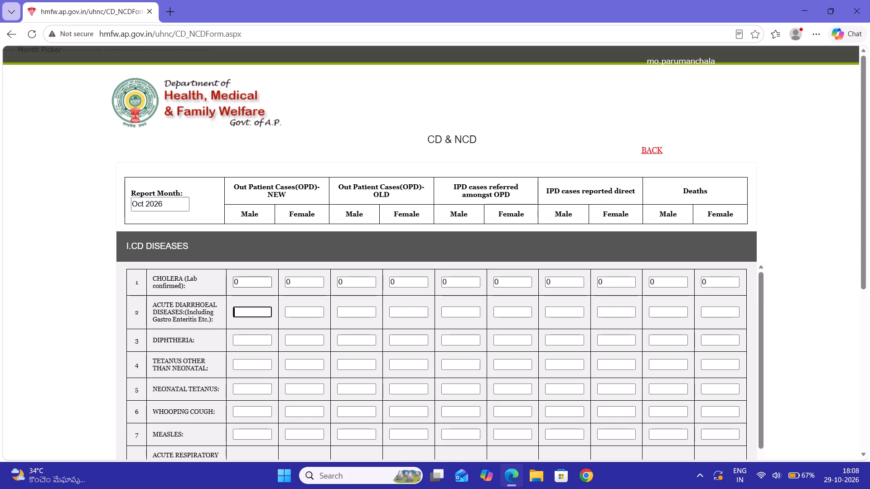
type("28")
key("Tab")
type("19")
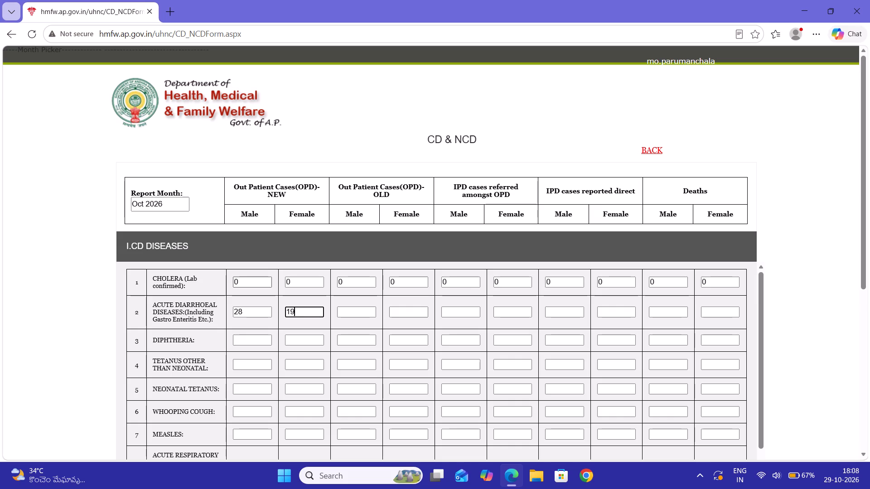
key("Tab")
key("0")
key("Tab")
key("0")
key("Tab")
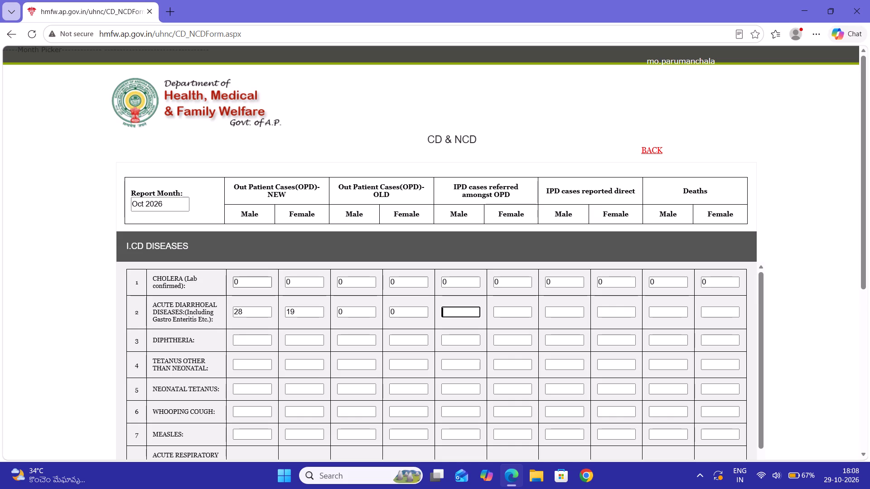
key("0")
key("Tab")
key("0")
key("Tab")
key("0")
key("Tab")
key("0")
key("Tab")
key("0")
key("Tab")
key("0")
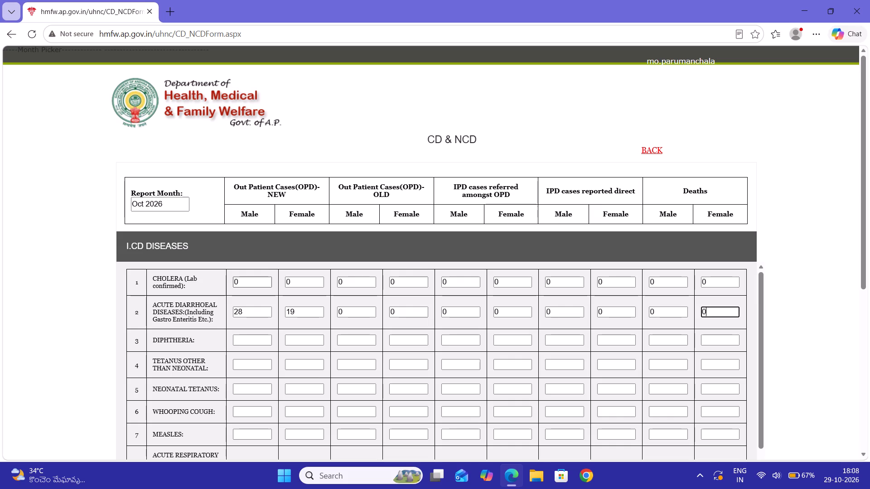
Enter 0 in all ten case and death fields of the Diphtheria row.
key("Tab")
key("0")
key("Tab")
key("0")
key("Tab")
key("0")
key("Tab")
key("0")
key("Tab")
key("0")
key("Tab")
key("0")
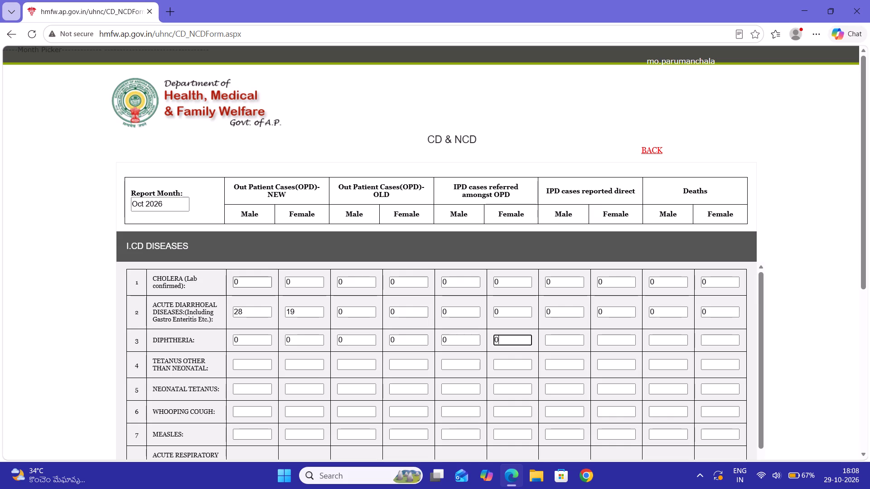
key("Tab")
key("0")
key("Tab")
key("0")
key("Tab")
key("0")
key("Tab")
key("0")
Enter 0 in all ten case and death fields of the Tetanus Other Than Neonatal row.
key("Tab")
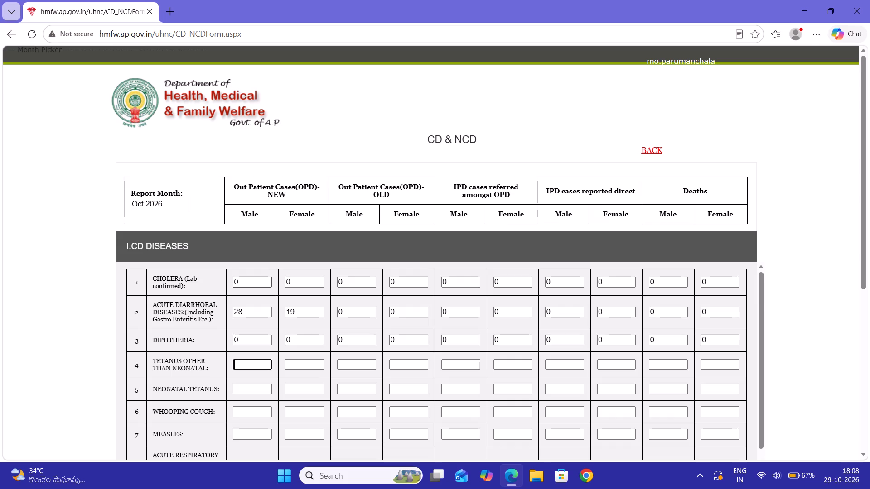
key("0")
key("Tab")
key("0")
key("Tab")
key("0")
key("Tab")
key("0")
key("Tab")
key("0")
key("Tab")
key("0")
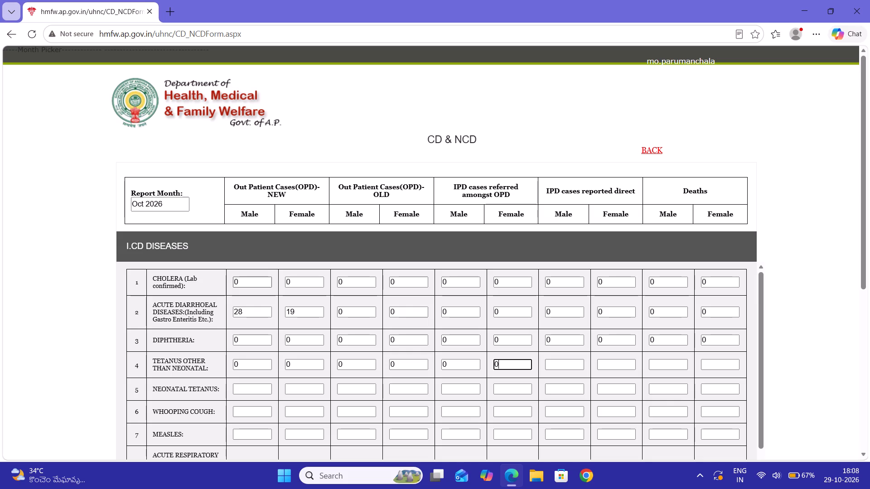
key("Tab")
key("0")
key("Tab")
key("0")
key("Tab")
key("0")
key("Tab")
key("0")
Enter 0 in all ten case and death fields of the Neonatal Tetanus row.
key("Tab")
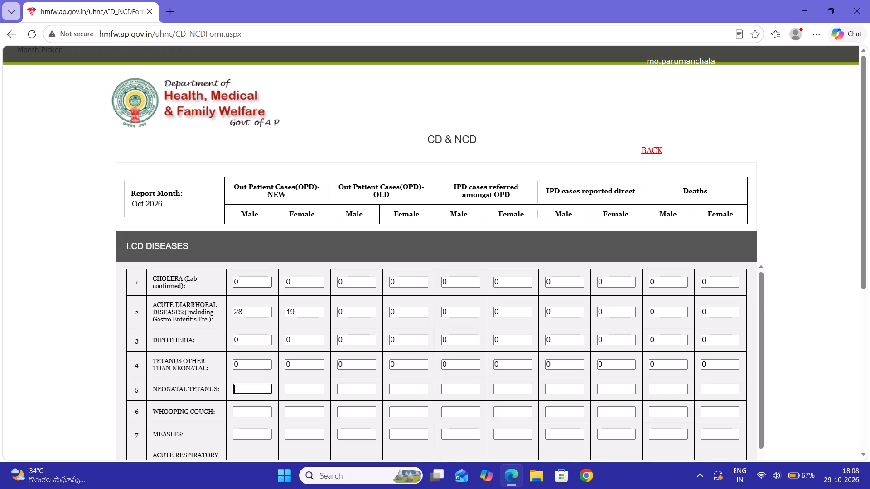
key("0")
key("Tab")
key("0")
key("Tab")
key("0")
key("Tab")
key("0")
key("Tab")
key("0")
key("Tab")
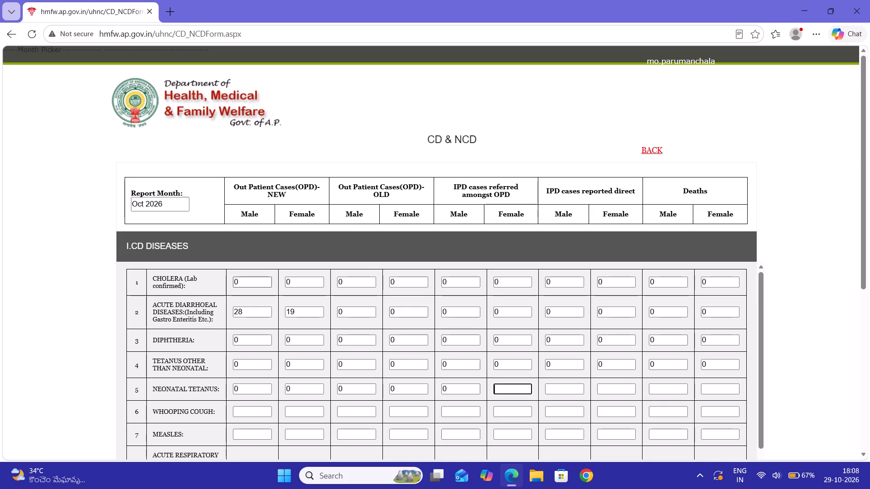
key("0")
key("Tab")
key("0")
key("Tab")
key("0")
key("Tab")
key("0")
key("Tab")
key("0")
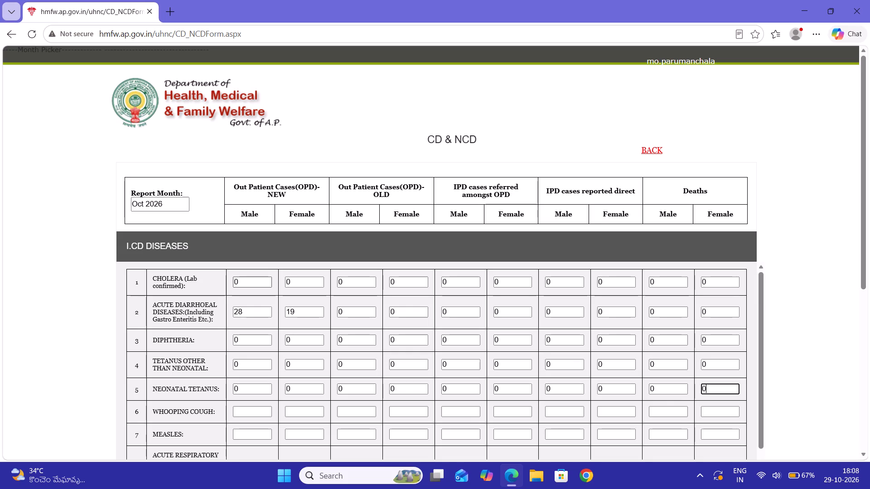
Enter 0 in all ten case and death fields of the Whooping Cough row.
key("Tab")
key("0")
key("Tab")
key("0")
key("Tab")
key("0")
key("Tab")
key("0")
key("Tab")
key("0")
key("Tab")
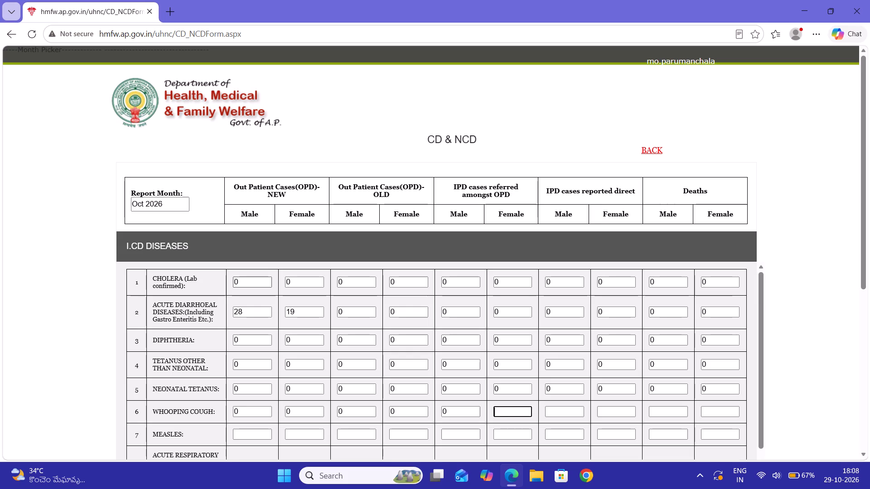
key("0")
key("Tab")
key("0")
key("Tab")
key("0")
key("Tab")
key("0")
key("Tab")
key("0")
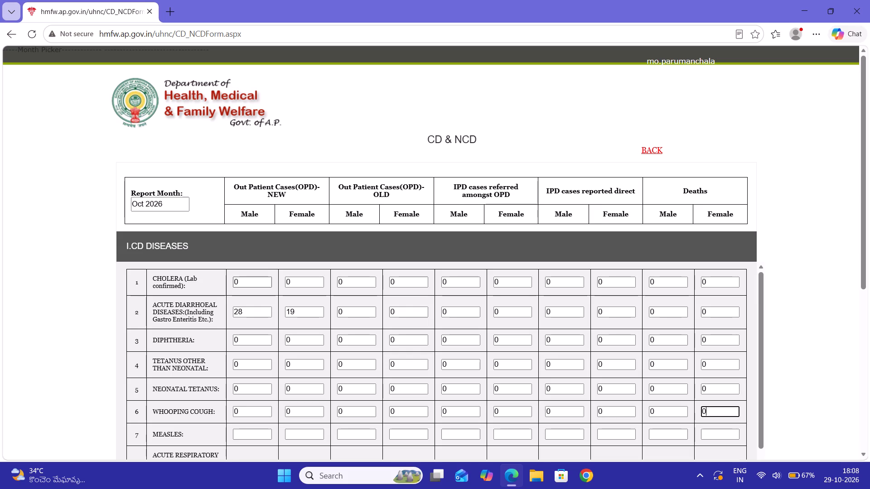
Fill the Measles row with 00 for new outpatient males and 0 in the other nine fields.
key("Tab")
key("0")
key("0")
key("Tab")
key("0")
key("Tab")
key("0")
key("Tab")
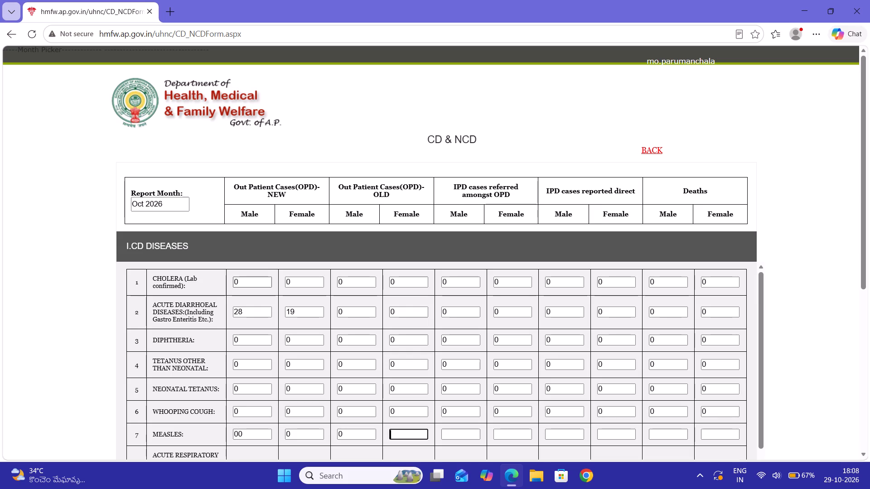
key("0")
key("Tab")
key("0")
key("Tab")
key("0")
key("Tab")
key("0")
key("Tab")
key("0")
key("Tab")
key("0")
key("Tab")
key("0")
Fill the Acute Respiratory Infection row with 39 new outpatient males, 43 new outpatient females and 0 in the other eight fields.
key("Tab")
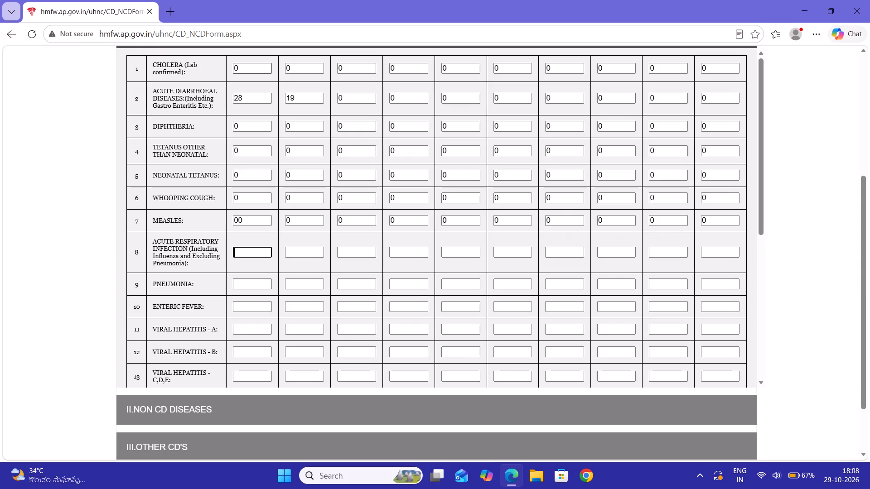
type("39")
key("Tab")
type("43")
key("Tab")
key("0")
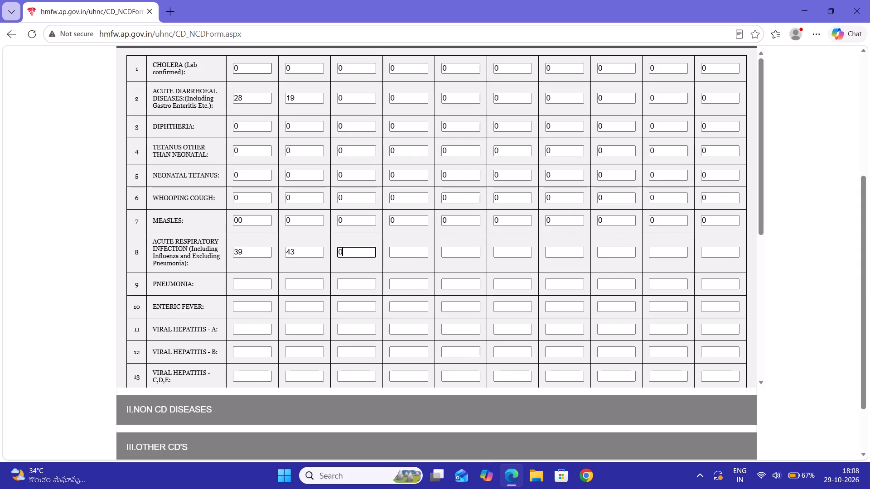
key("Tab")
key("0")
key("Tab")
key("0")
key("Tab")
key("0")
key("Tab")
key("0")
key("Tab")
key("0")
key("Tab")
key("0")
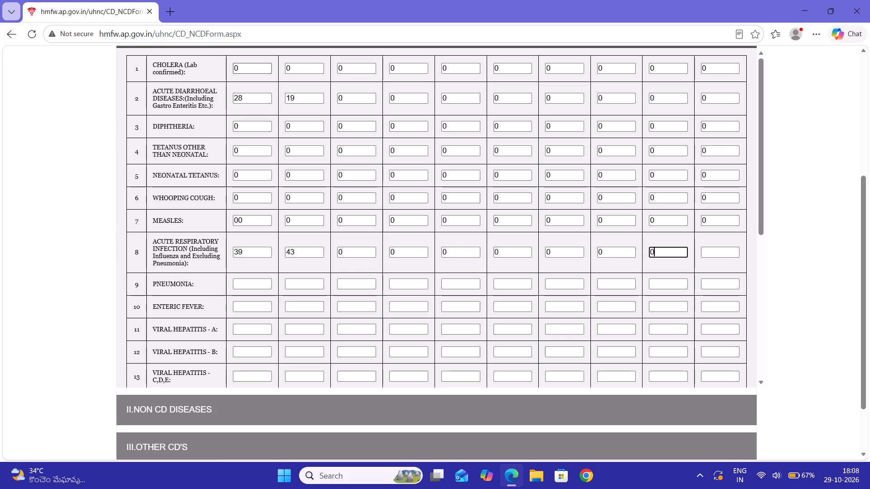
key("Tab")
key("0")
Enter 0 in all ten case and death fields of the Pneumonia row.
key("Tab")
key("0")
key("Tab")
key("0")
key("Tab")
key("0")
key("Tab")
key("0")
key("Tab")
key("0")
key("Tab")
key("0")
key("Tab")
key("0")
key("Tab")
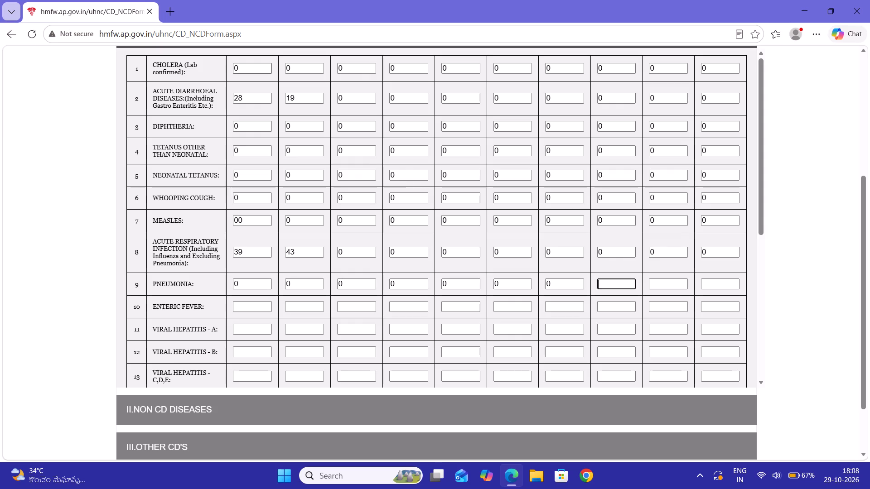
key("0")
key("Tab")
key("0")
key("Tab")
key("0")
Fill the Enteric Fever row with 21 new outpatient males, 24 new outpatient females and 0 in the other eight fields.
key("Tab")
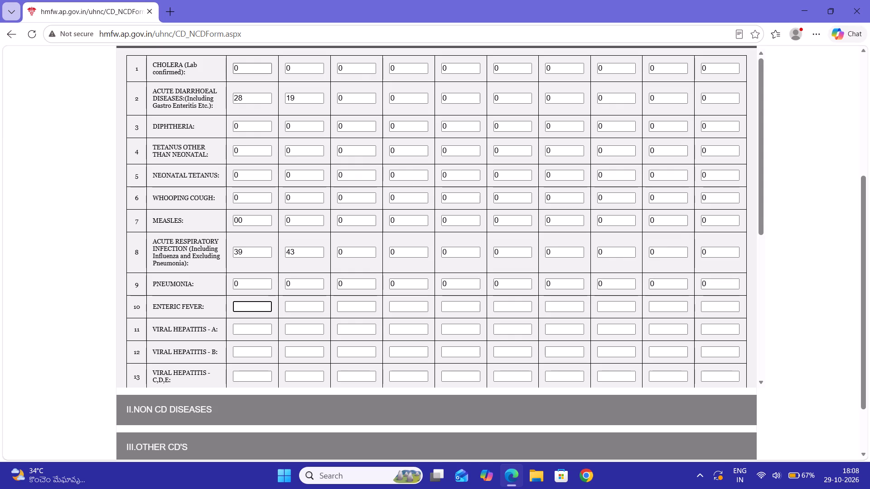
type("21")
key("Tab")
type("24")
key("Tab")
key("0")
key("Tab")
key("0")
key("Tab")
key("0")
key("Tab")
key("0")
key("Tab")
key("0")
key("Tab")
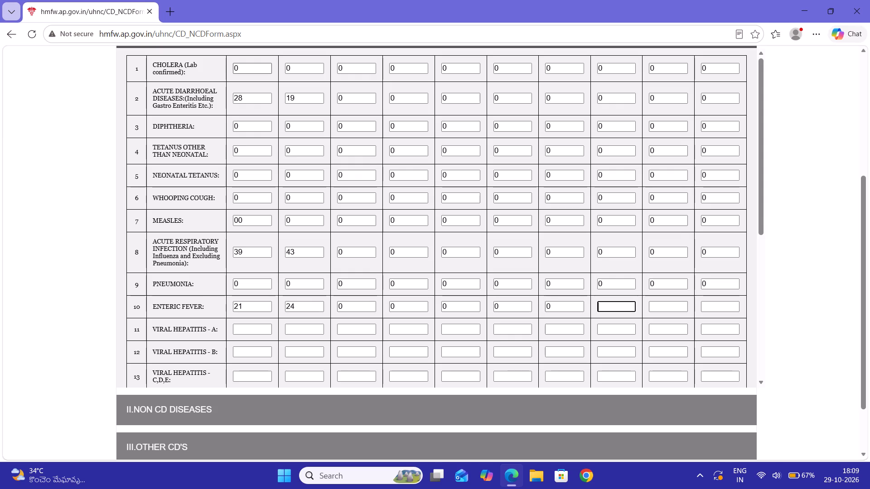
key("0")
key("Tab")
key("0")
key("Tab")
key("0")
Enter 0 in all ten case and death fields of the Viral Hepatitis - A row.
key("Tab")
key("0")
key("Tab")
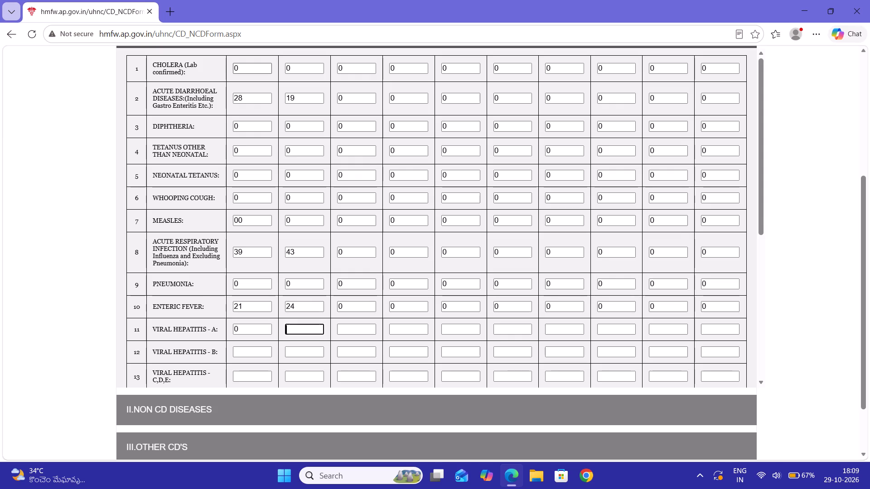
key("0")
key("Tab")
key("0")
key("Tab")
key("0")
key("Tab")
key("0")
key("Tab")
key("0")
key("Tab")
key("0")
key("Tab")
key("0")
key("Tab")
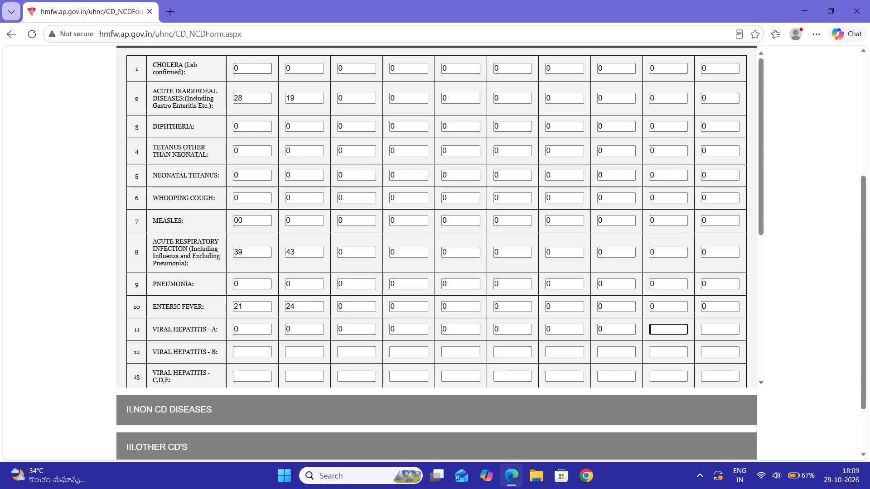
key("0")
key("Tab")
key("0")
Enter 0 in all ten case and death fields of the Viral Hepatitis - B row.
key("Tab")
key("0")
key("Tab")
key("0")
key("Tab")
key("0")
key("Tab")
key("0")
key("Tab")
key("0")
key("Tab")
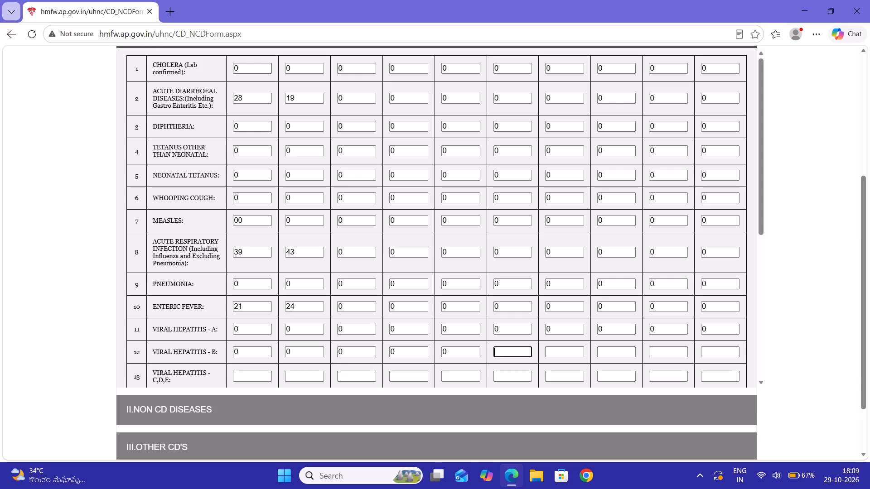
key("0")
key("Tab")
key("0")
key("Tab")
key("0")
key("Tab")
key("0")
key("Tab")
key("0")
Enter 0 in all ten case and death fields of the Viral Hepatitis - C,D,E row.
key("Tab")
key("0")
key("Tab")
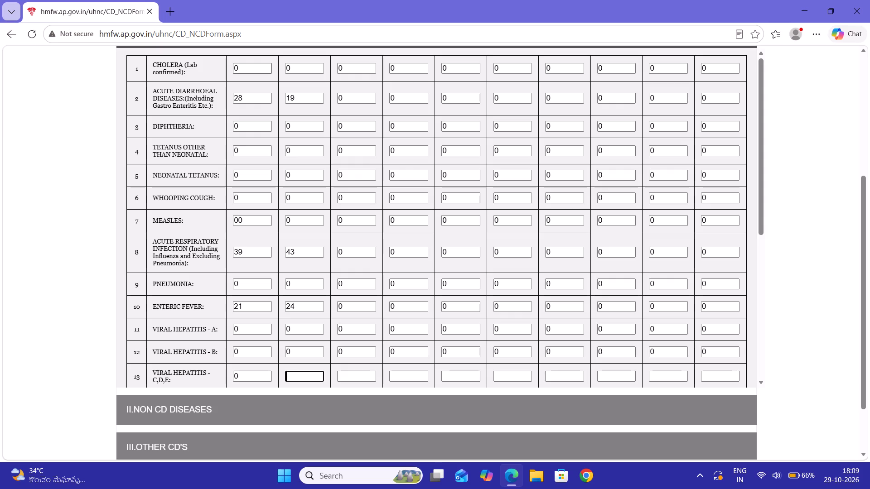
key("0")
key("Tab")
key("0")
key("Tab")
key("0")
key("Tab")
key("0")
key("Tab")
key("0")
key("Tab")
key("0")
key("Tab")
key("0")
key("Tab")
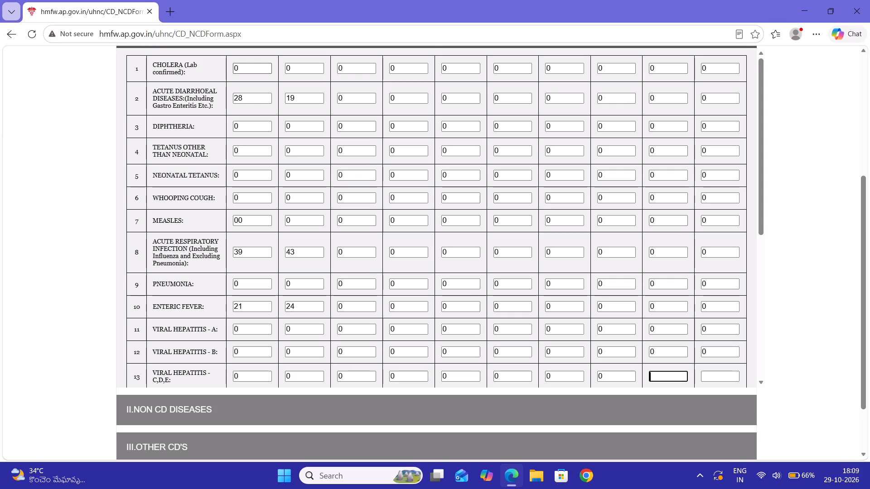
key("0")
key("Tab")
key("0")
Enter 0 in all ten case and death fields of the Menigococcal Meningitis row.
key("Tab")
key("0")
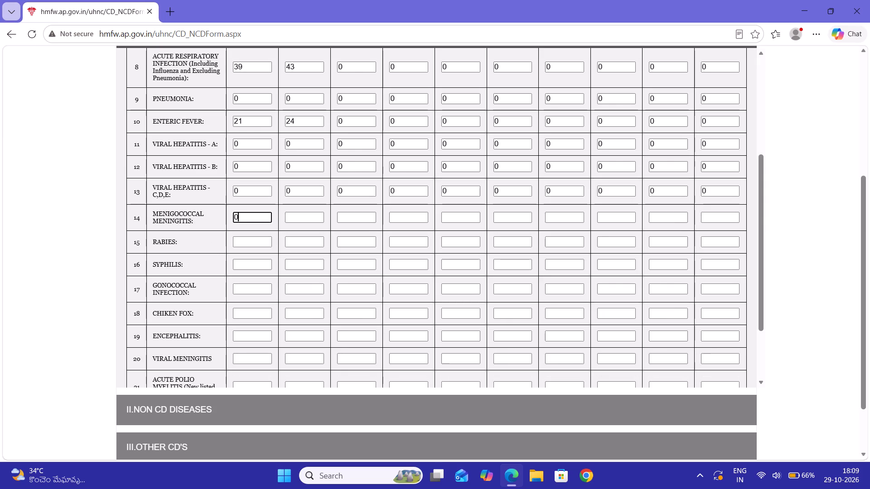
key("Tab")
key("0")
key("Tab")
key("0")
key("Tab")
key("0")
key("Tab")
key("0")
key("Tab")
key("0")
key("Tab")
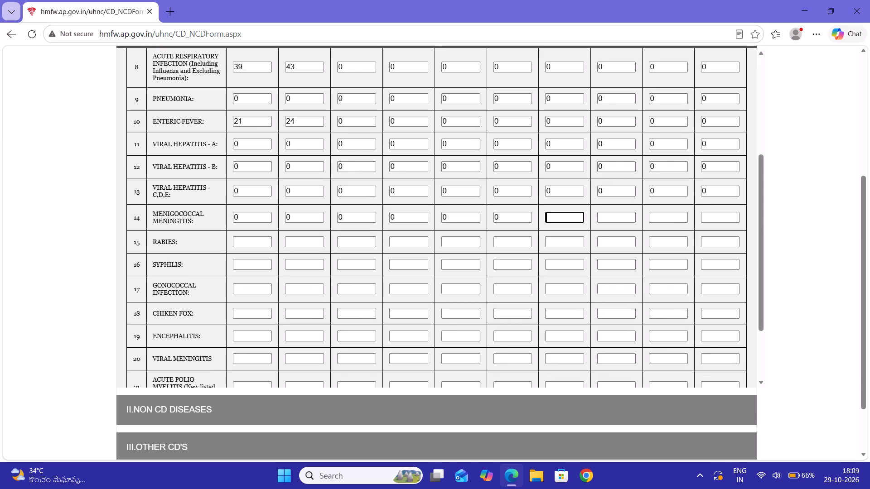
key("0")
key("Tab")
key("0")
key("Tab")
key("0")
key("Tab")
key("0")
Enter 0 in all ten case and death fields of the Rabies row.
key("Tab")
key("0")
key("Tab")
key("0")
key("Tab")
key("0")
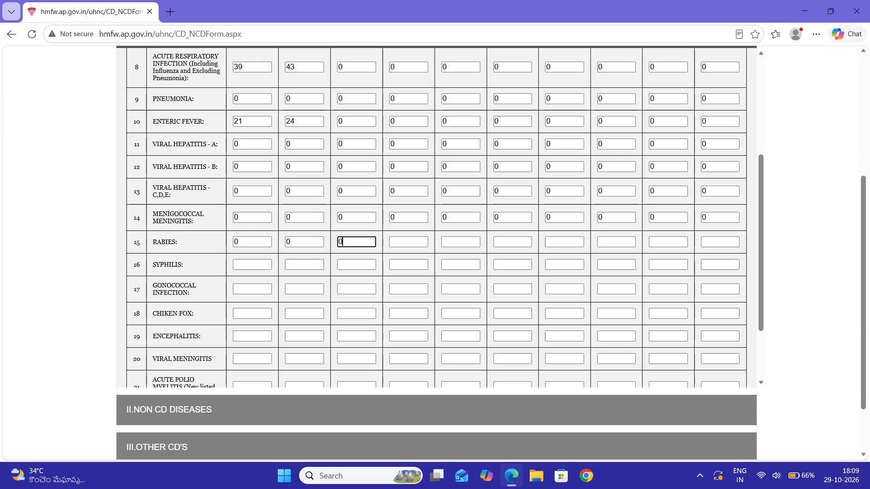
key("Tab")
key("0")
key("Tab")
key("0")
key("Tab")
key("0")
key("Tab")
key("0")
key("Tab")
key("0")
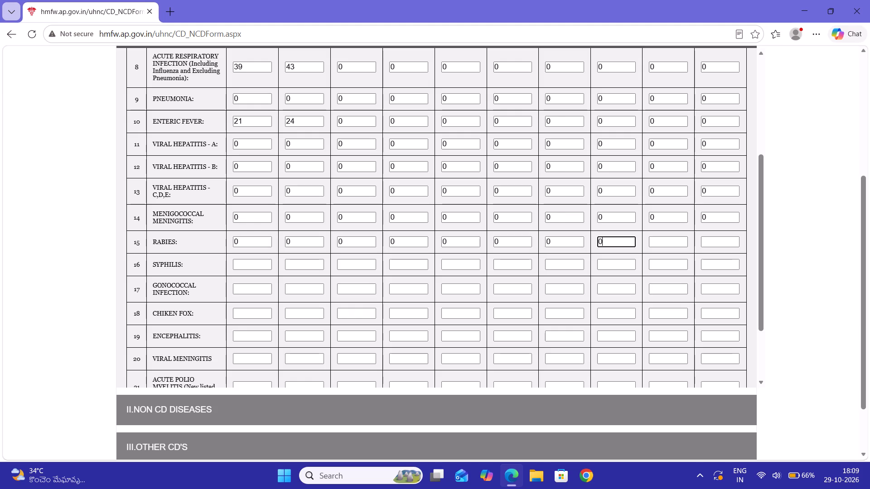
key("Tab")
key("0")
key("Tab")
key("0")
Enter 0 in all ten case and death fields of the Syphilis row.
key("Tab")
key("0")
key("Tab")
key("0")
key("Tab")
key("0")
key("Tab")
key("0")
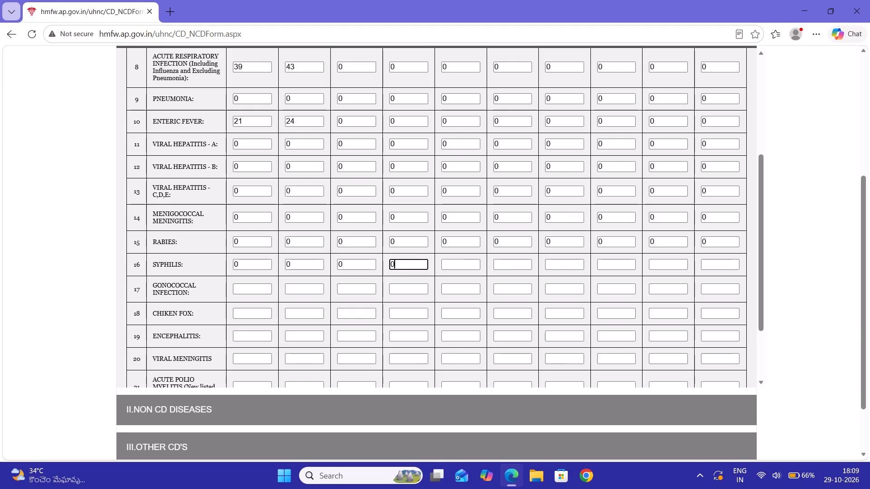
key("Tab")
key("0")
key("Tab")
key("0")
key("Tab")
key("0")
key("Tab")
key("0")
key("Tab")
key("0")
key("Tab")
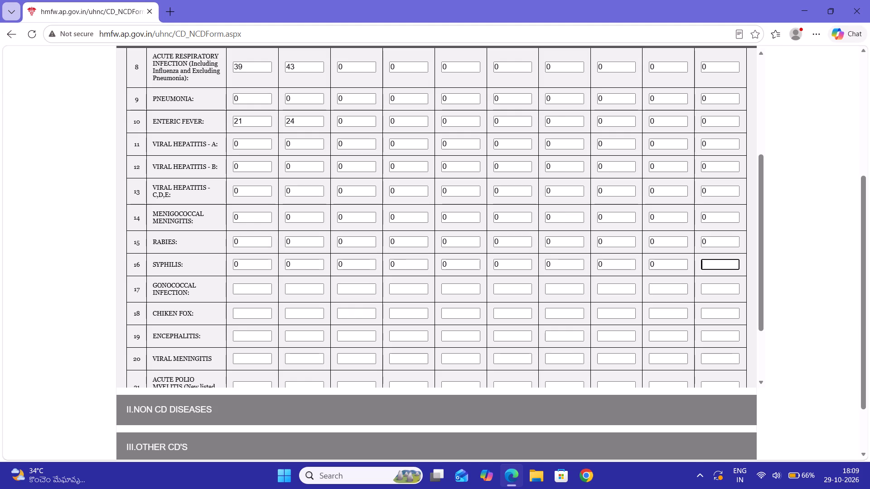
key("0")
Enter 0 in all ten case and death fields of the Gonococcal Infection row.
key("Tab")
key("0")
key("Tab")
key("0")
key("Tab")
key("0")
key("Tab")
key("0")
key("Tab")
key("0")
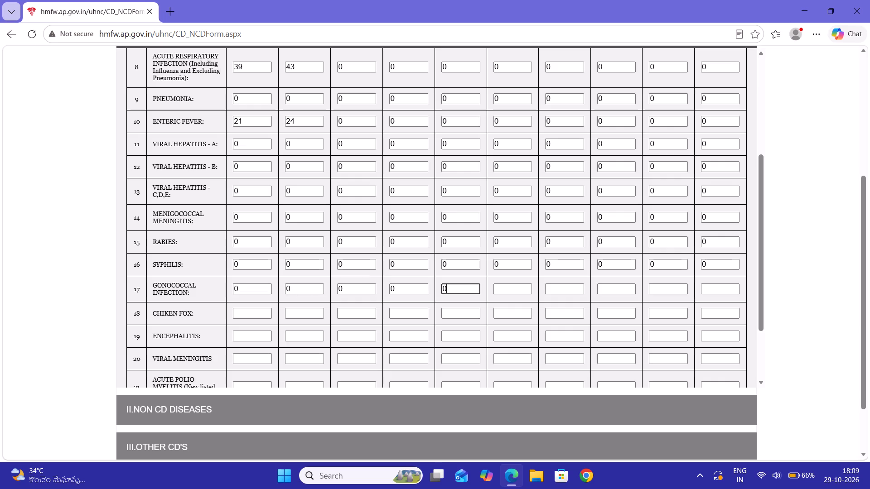
key("Tab")
key("0")
key("Tab")
key("0")
key("Tab")
key("0")
key("Tab")
key("0")
key("Tab")
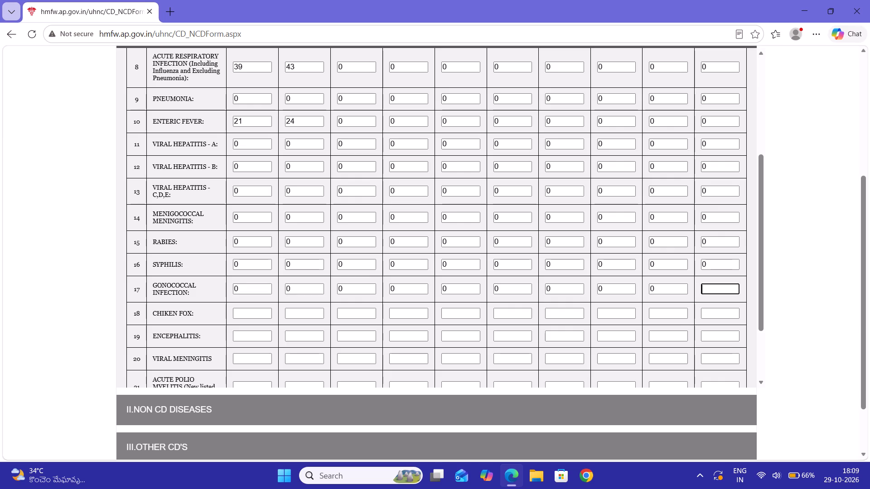
key("0")
Enter 0 in all ten case and death fields of the Chiken Fox row.
key("Tab")
key("0")
key("Tab")
key("0")
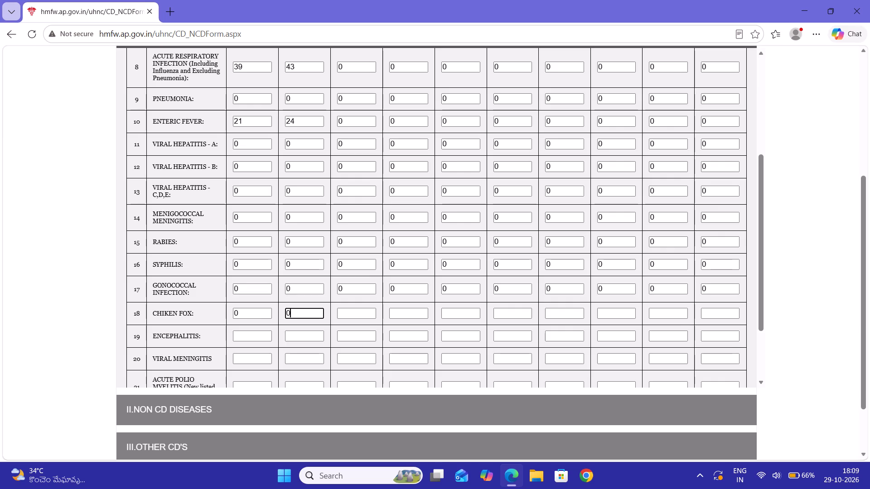
key("Tab")
key("0")
key("Tab")
key("0")
key("Tab")
key("0")
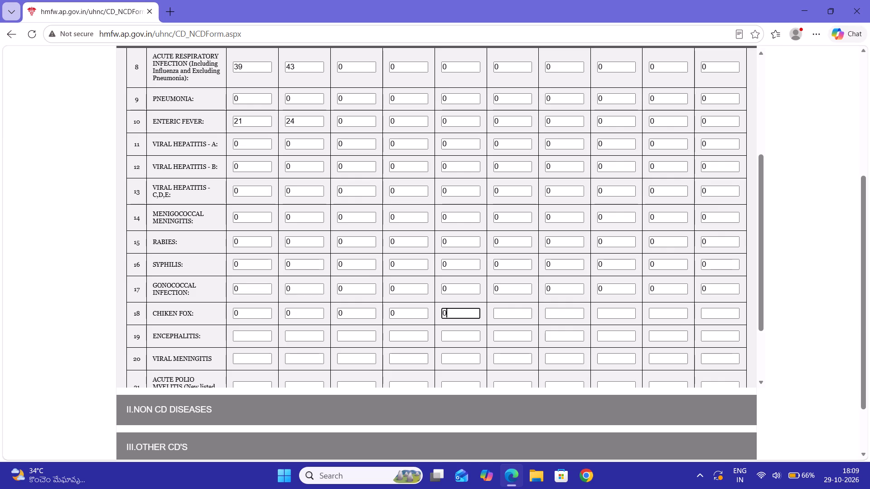
key("Tab")
key("0")
key("Tab")
key("0")
key("Tab")
key("0")
key("Tab")
key("0")
key("Tab")
key("0")
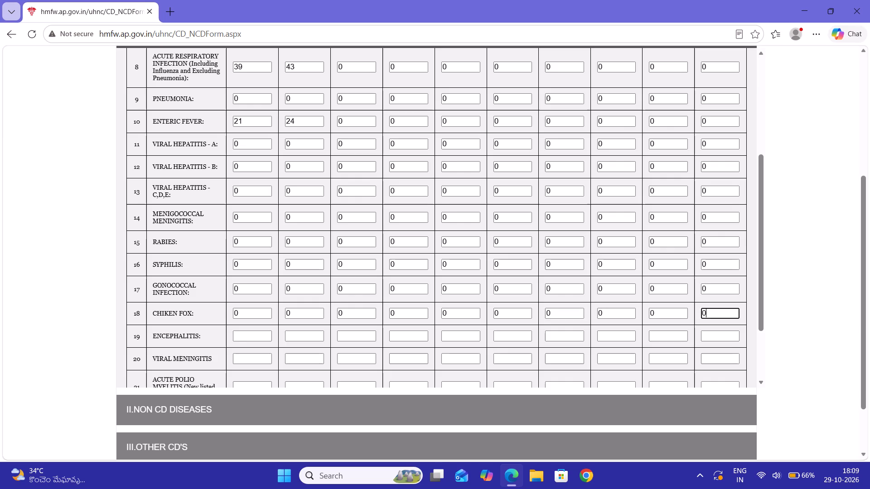
Enter 0 in all ten case and death fields of the Encephalitis row.
key("Tab")
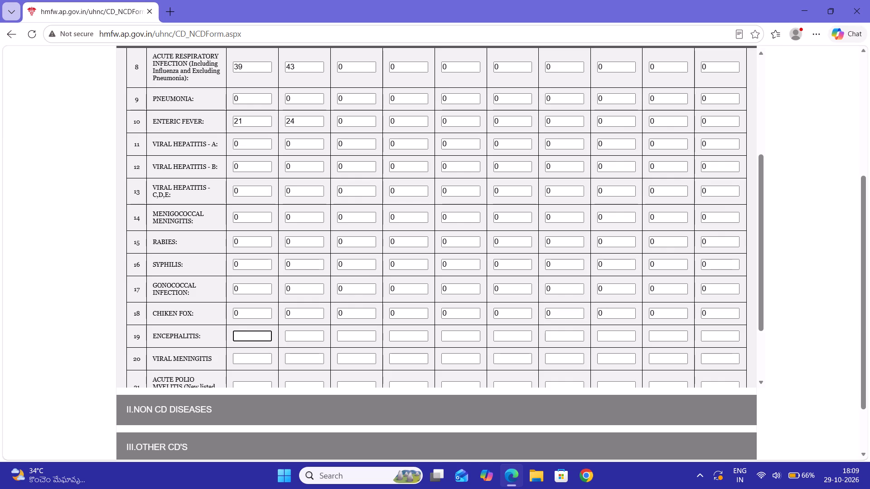
key("0")
key("Tab")
key("0")
key("Tab")
key("0")
key("Tab")
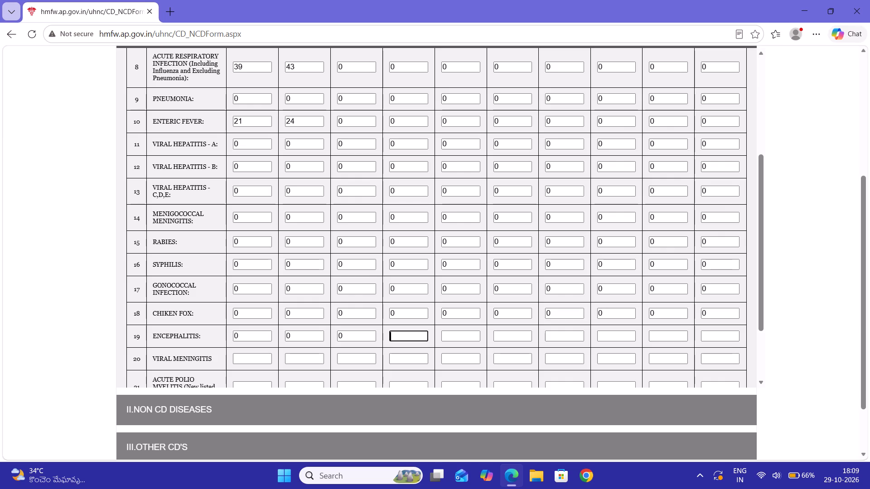
key("0")
key("Tab")
key("0")
key("Tab")
key("0")
key("Tab")
key("0")
key("Tab")
key("0")
key("Tab")
key("0")
key("Tab")
key("0")
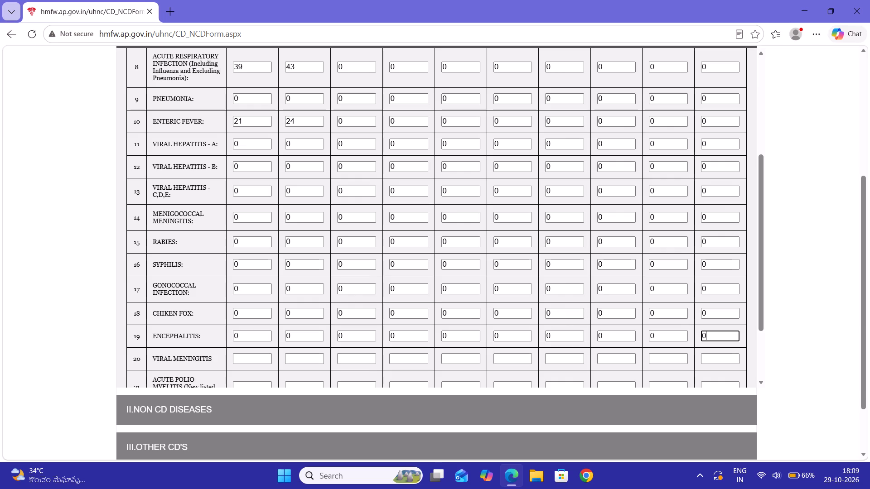
Enter 0 in all ten case and death fields of the Viral Meningitis row.
key("Tab")
key("0")
key("Tab")
key("0")
key("Tab")
key("0")
key("Tab")
key("0")
key("Tab")
key("0")
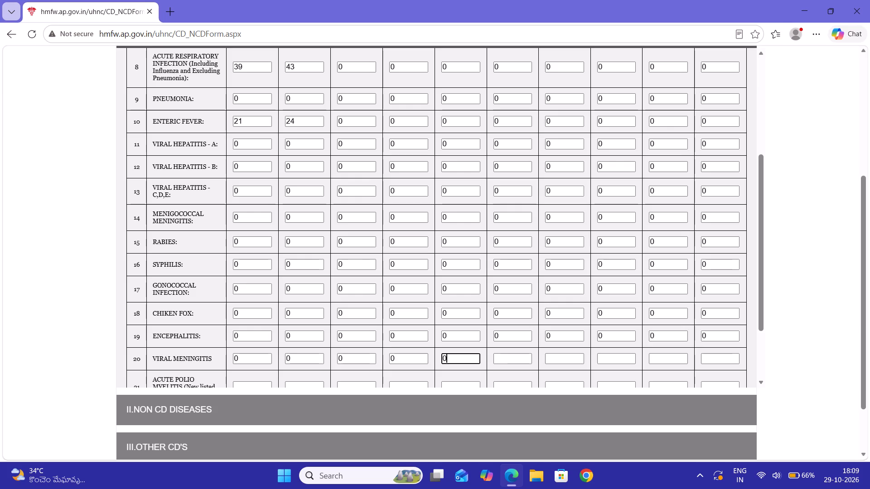
key("Tab")
key("0")
key("Tab")
key("0")
key("Tab")
key("0")
key("Tab")
key("0")
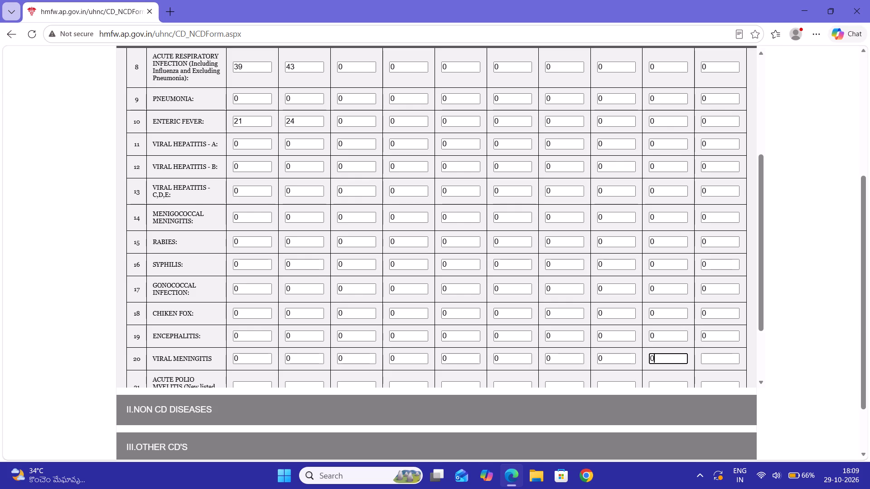
key("Tab")
key("0")
Enter 0 in all ten case and death fields of the Acute Polio Myelitis (New listed Cases) row.
key("Tab")
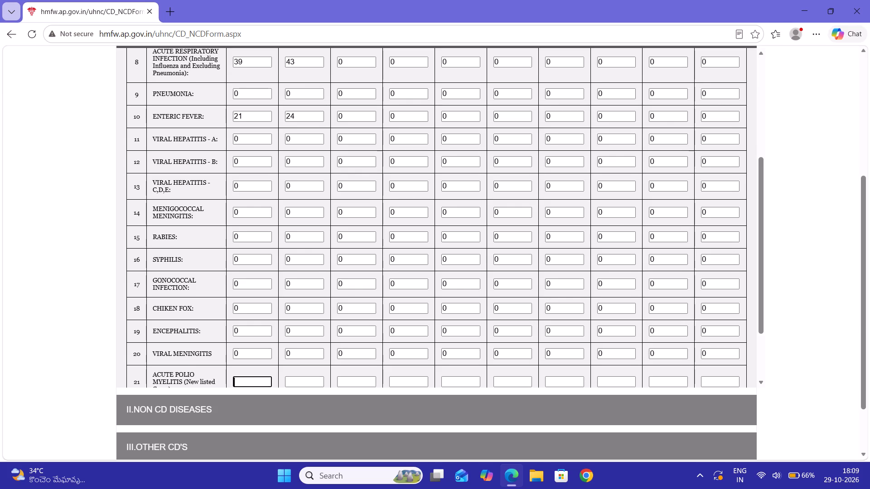
key("0")
key("Tab")
key("0")
key("Tab")
key("0")
key("Tab")
key("0")
key("Tab")
key("0")
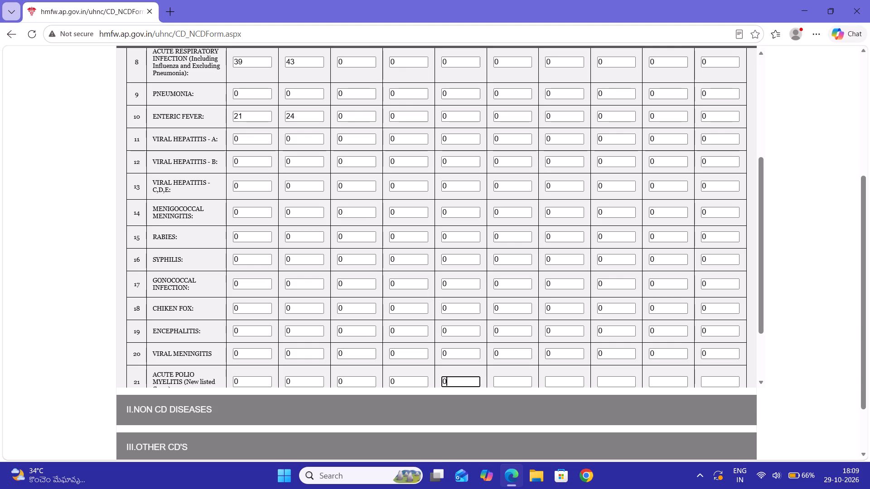
key("Tab")
key("0")
key("Tab")
key("0")
key("Tab")
key("0")
key("Tab")
key("0")
key("Tab")
key("0")
Enter 0 in all ten case and death fields of the Leptospirosis row.
key("Tab")
key("0")
key("Tab")
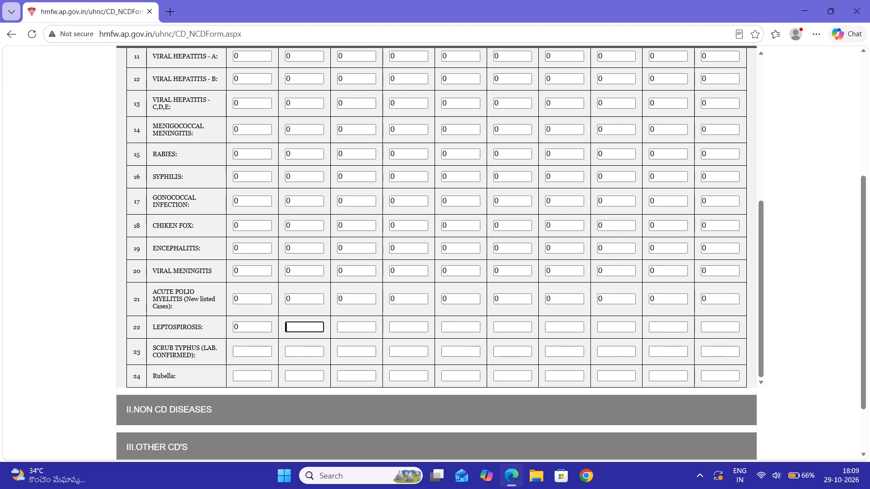
key("0")
key("Tab")
key("0")
key("Tab")
key("0")
key("Tab")
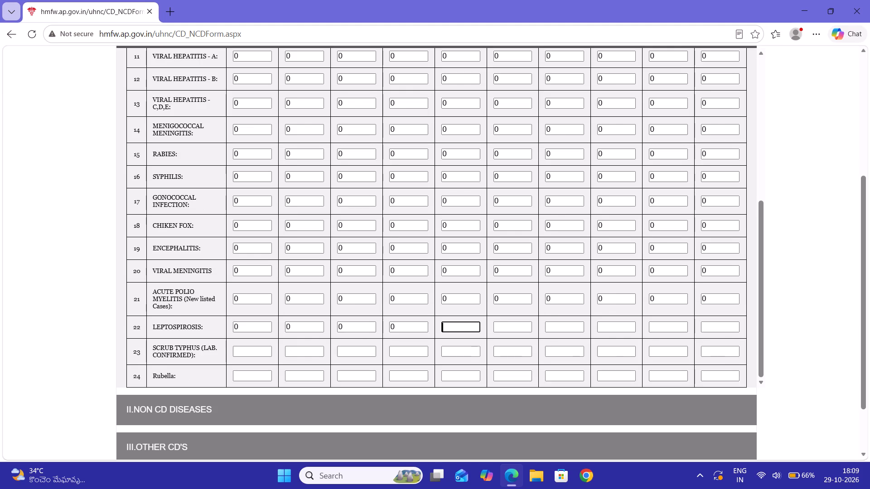
key("0")
key("Tab")
key("0")
key("Tab")
key("0")
key("Tab")
key("0")
key("Tab")
key("0")
key("Tab")
key("0")
key("Tab")
Enter 0 in all ten case and death fields of the Scrub Typhus (Lab. Confirmed) row.
key("0")
key("Tab")
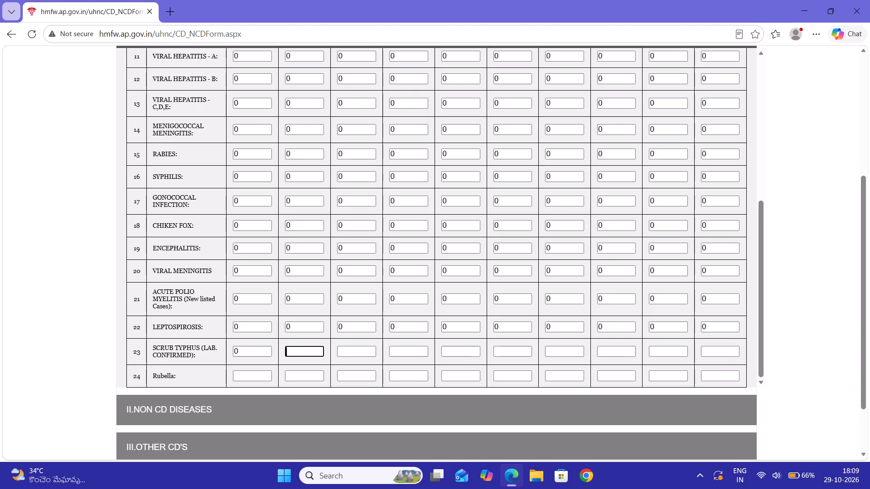
key("0")
key("Tab")
key("0")
key("Tab")
key("0")
key("Tab")
key("0")
key("Tab")
key("0")
key("Tab")
key("0")
key("Tab")
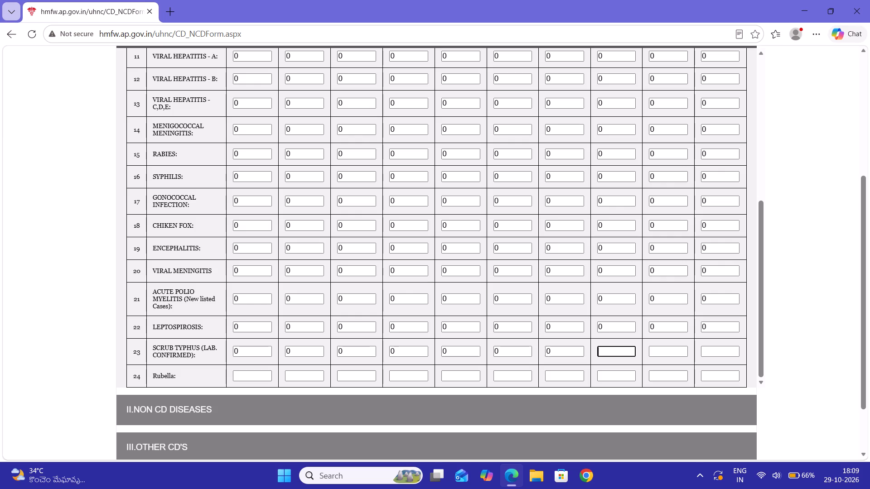
key("0")
key("Tab")
key("0")
key("Tab")
key("0")
key("Tab")
Enter 0 in all ten case and death fields of the Rubella row.
key("0")
key("Tab")
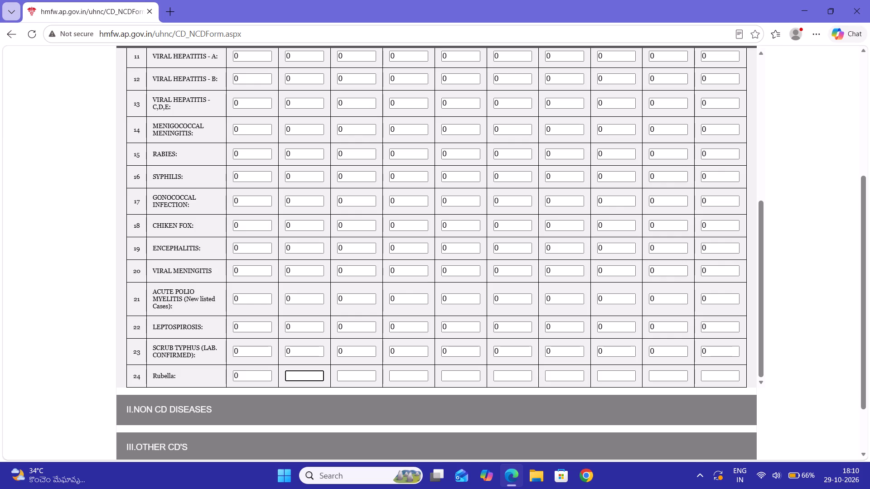
key("0")
key("Tab")
key("0")
key("Tab")
key("0")
key("Tab")
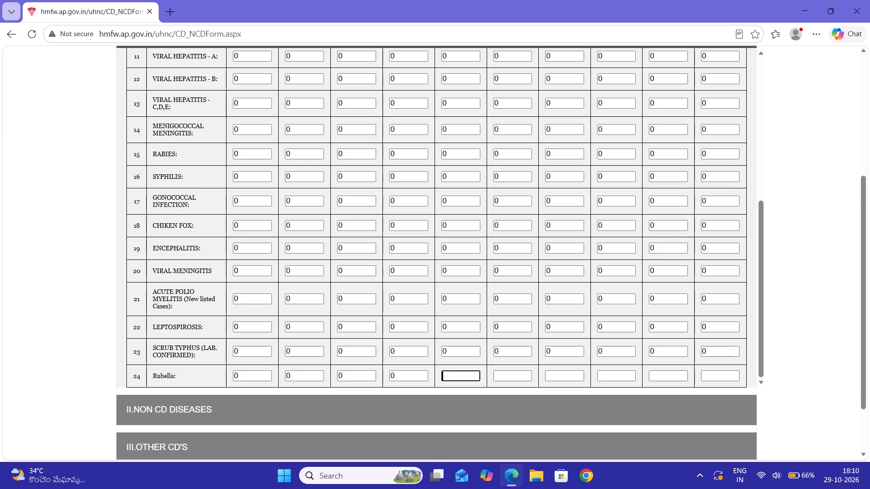
key("0")
key("Tab")
key("0")
key("Tab")
key("0")
key("Tab")
key("0")
key("Tab")
key("0")
key("Tab")
key("0")
key("Tab")
key("0")
key("Tab")
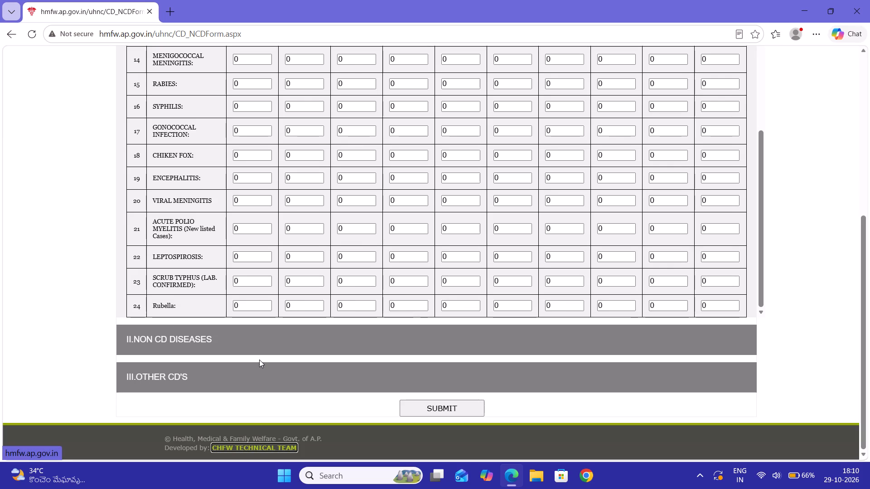
Expand the Non CD Diseases section and enter 0 in all ten fields of the Rheumatic Fever row.
left_click(177, 338)
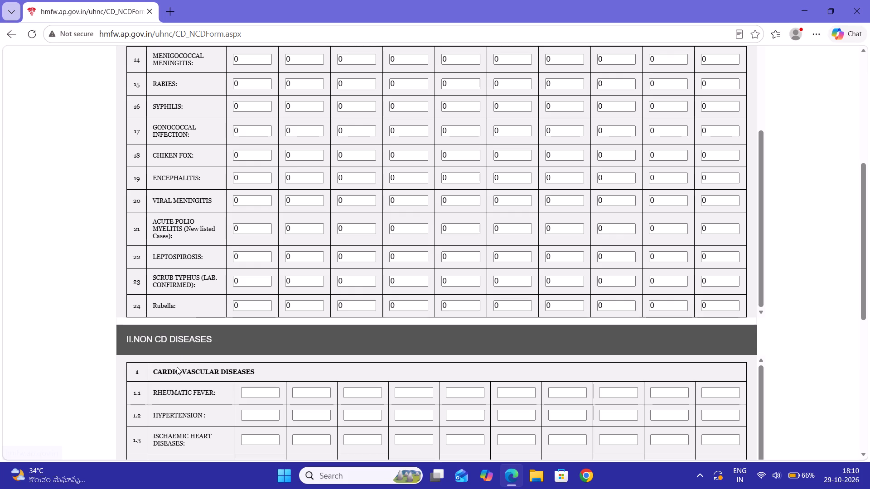
left_click(251, 394)
key("0")
key("Tab")
key("0")
key("Tab")
key("0")
key("Tab")
key("0")
key("Tab")
key("0")
key("Tab")
key("0")
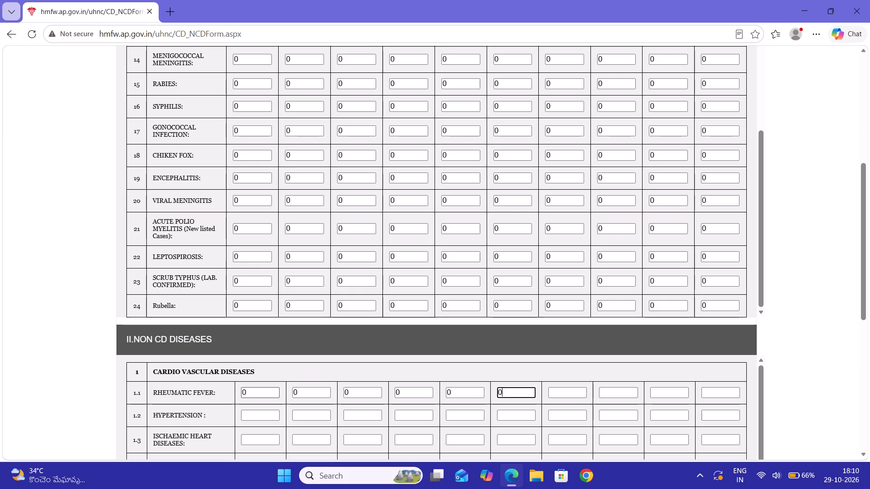
key("Tab")
key("0")
key("Tab")
key("0")
key("Tab")
key("0")
key("Tab")
key("0")
key("Tab")
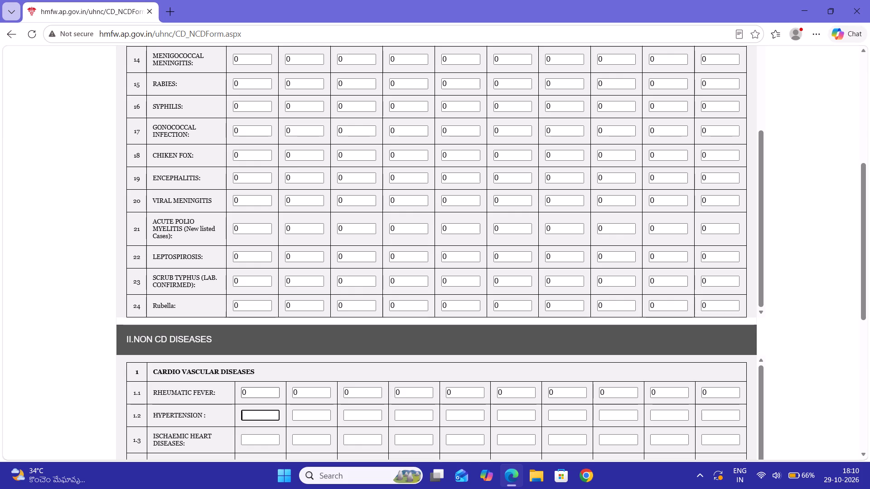
Fill the Hypertension row with 2, 2, 30 and 26 in the first four fields and 0 in the remaining six.
key("2")
key("Tab")
key("2")
key("Tab")
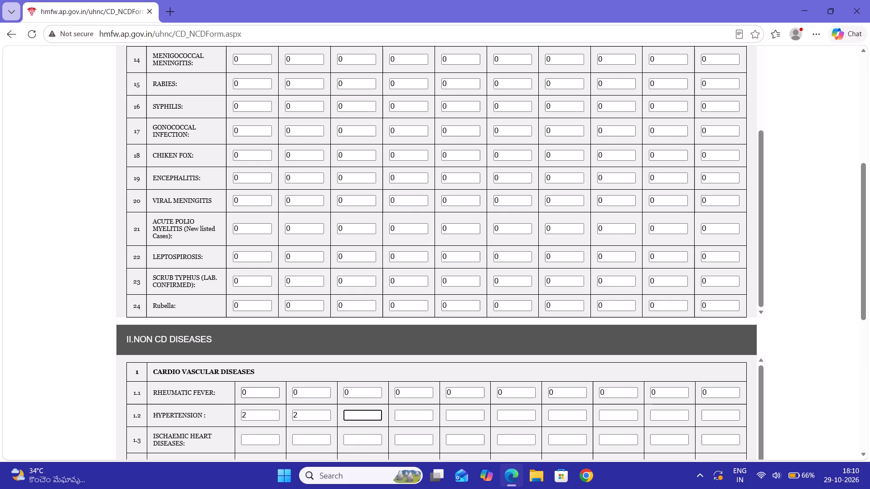
type("30")
key("Tab")
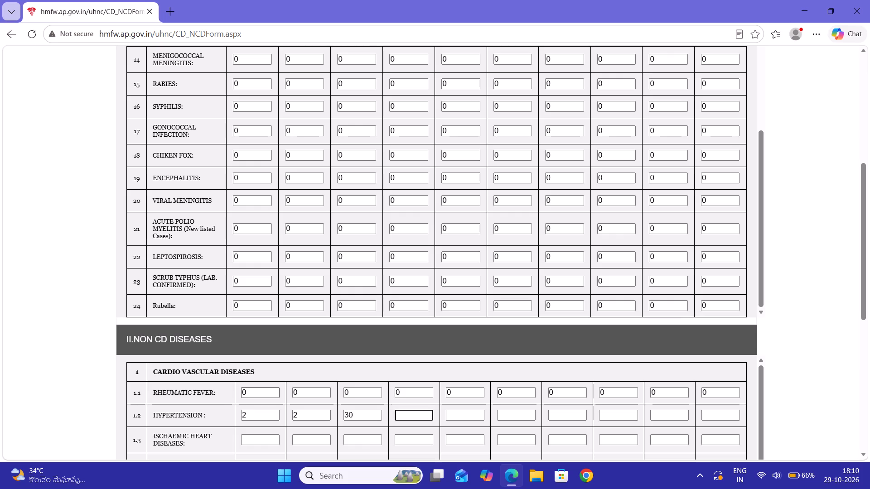
type("26")
key("Tab")
key("0")
key("Tab")
key("0")
key("Tab")
key("0")
key("Tab")
key("0")
key("Tab")
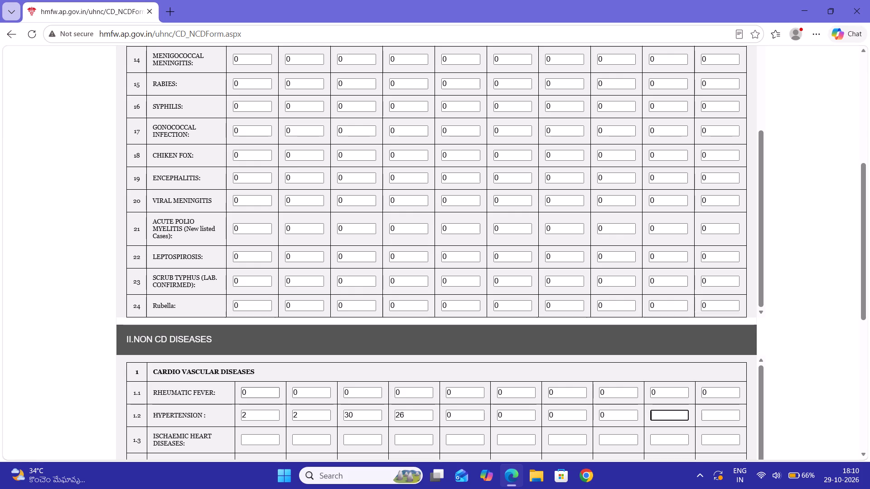
key("0")
key("Tab")
key("0")
key("Tab")
Enter 0 in all ten fields of the Ischaemic Heart Diseases row.
key("0")
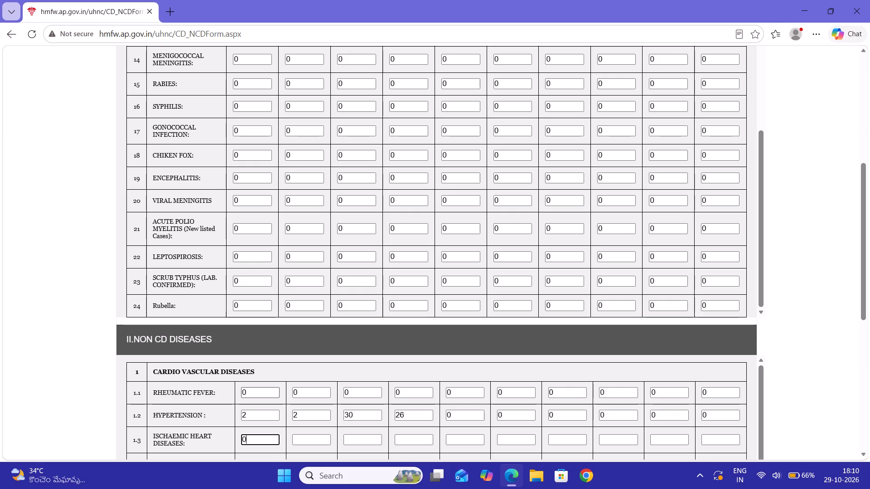
key("Tab")
key("0")
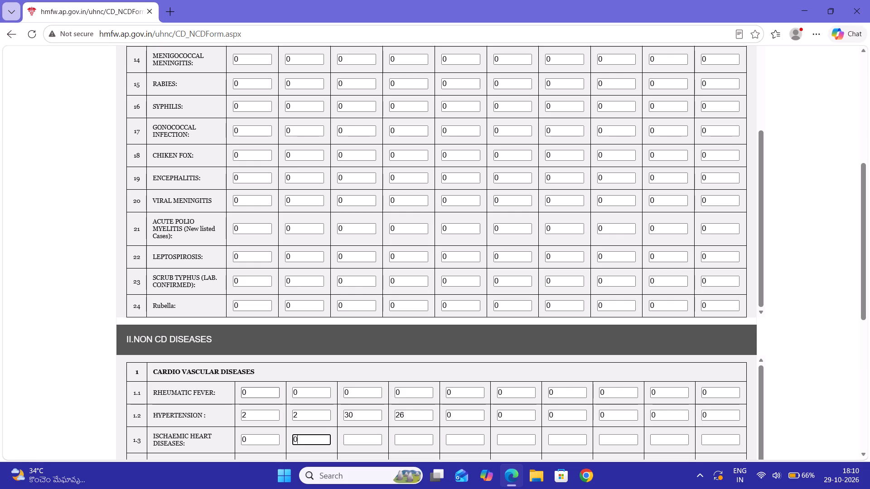
key("Tab")
key("0")
key("Tab")
key("0")
key("Tab")
key("0")
key("Tab")
key("0")
key("Tab")
key("0")
key("Tab")
key("0")
key("Tab")
key("0")
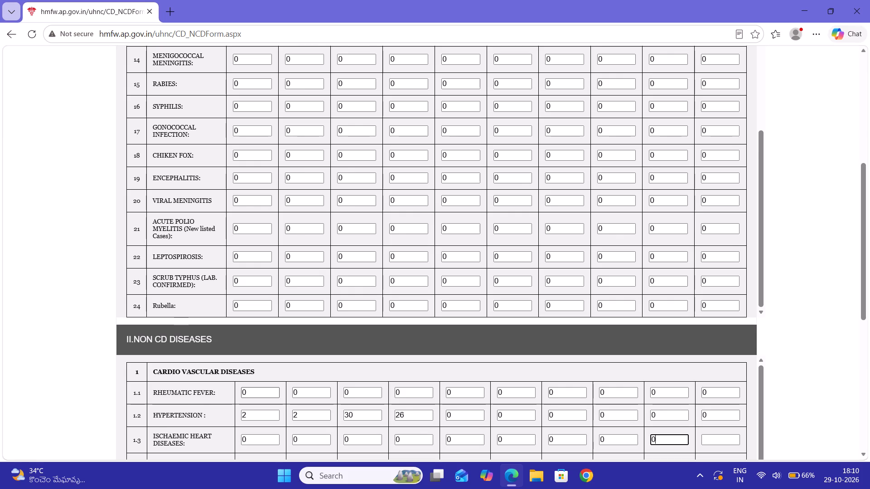
key("Tab")
key("0")
key("Tab")
Enter 0 in all ten fields of the Congenital Heart Disease row.
key("0")
key("Tab")
key("0")
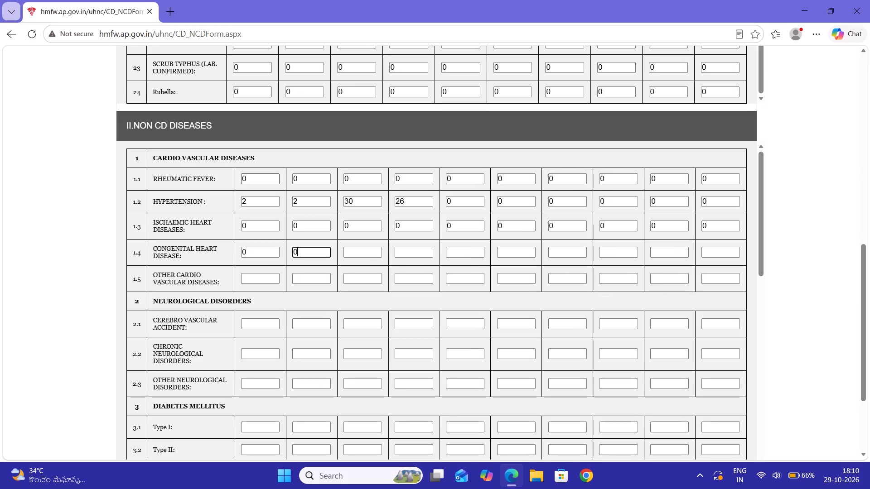
key("Tab")
key("0")
key("Tab")
key("0")
key("Tab")
key("0")
key("Tab")
key("0")
key("Tab")
key("0")
key("Tab")
key("0")
key("Tab")
key("0")
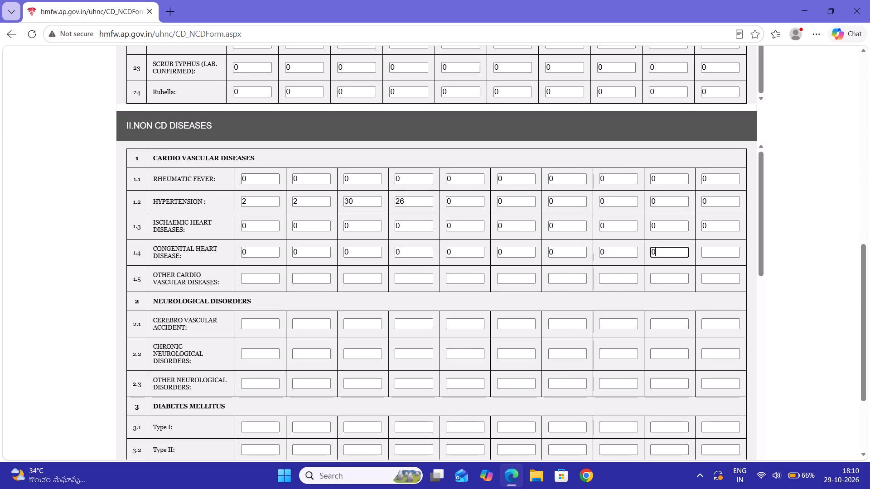
key("Tab")
key("0")
key("Tab")
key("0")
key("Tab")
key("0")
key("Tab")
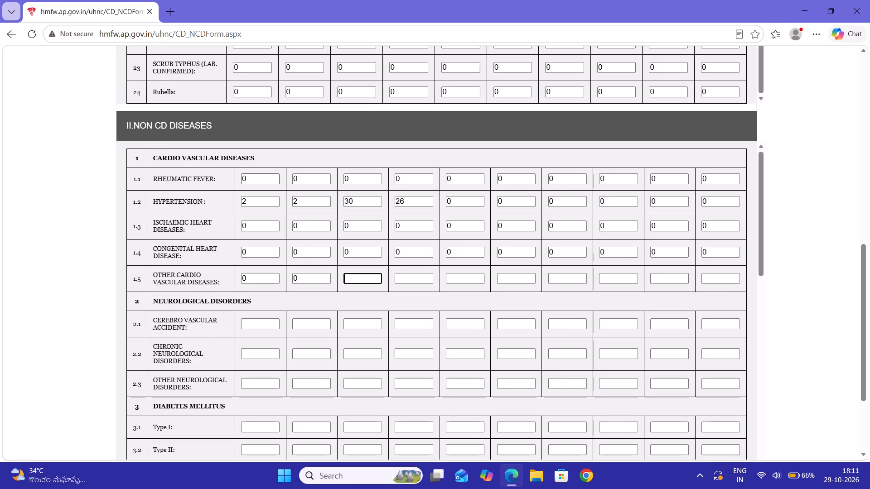
Fill the Other Cardio Vascular Diseases row with 14 and 12 in the first two fields and 0 in the remaining eight.
left_click(267, 278)
key("BackSpace")
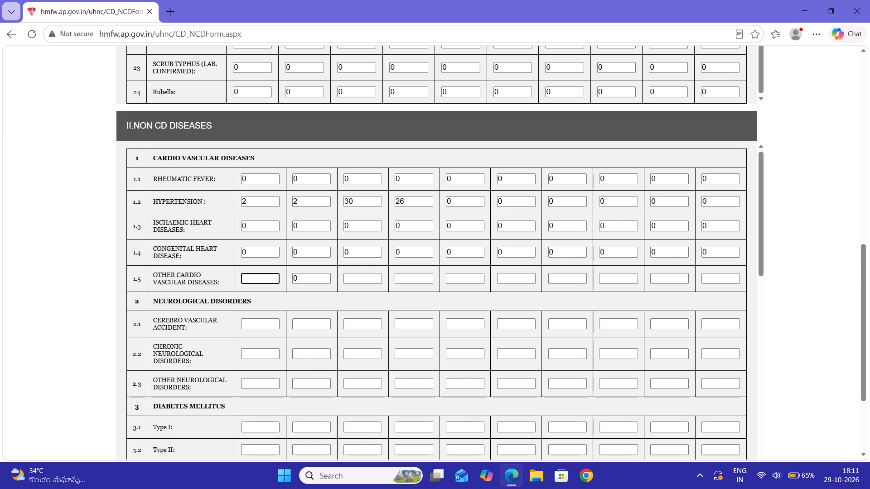
type("14")
key("Tab")
type("123")
key("Tab")
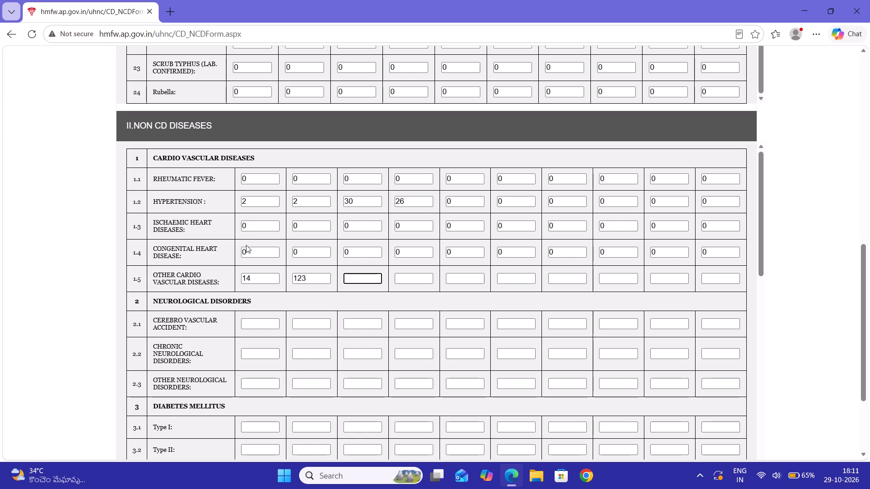
left_click(310, 276)
key("BackSpace")
key("Tab")
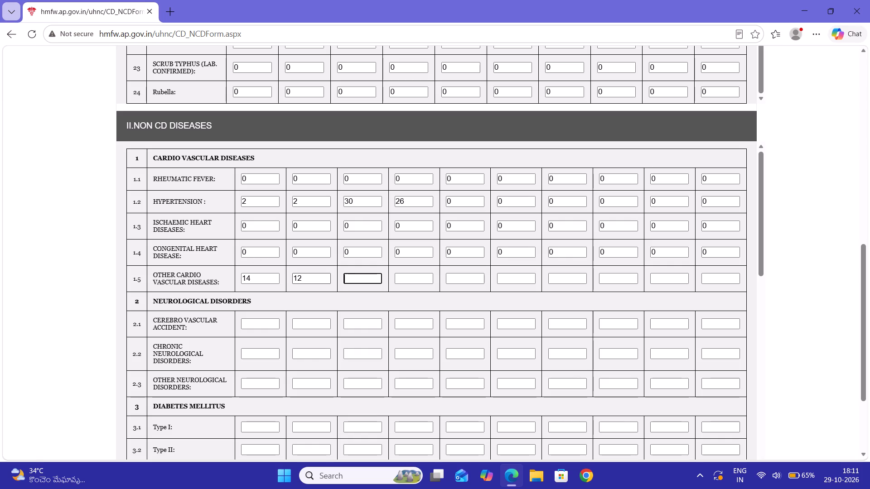
key("0")
key("Tab")
key("0")
key("Tab")
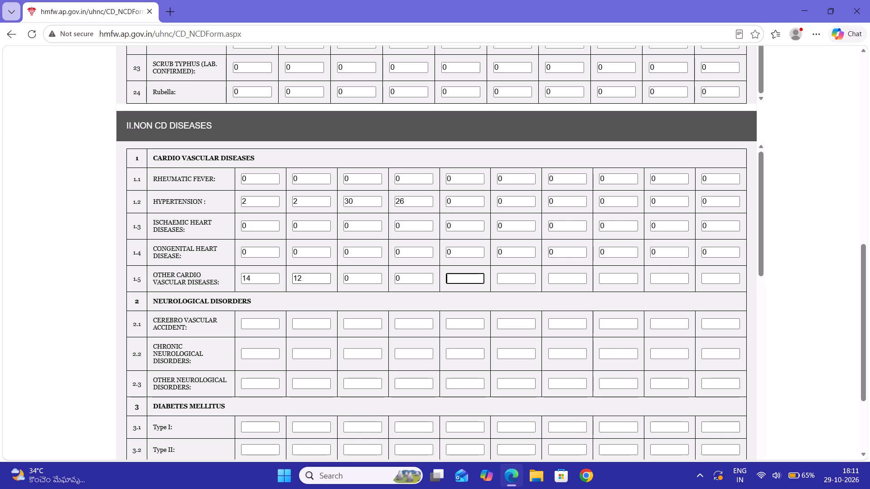
key("0")
key("Tab")
key("0")
key("Tab")
key("0")
key("Tab")
key("0")
key("Tab")
key("0")
key("Tab")
key("0")
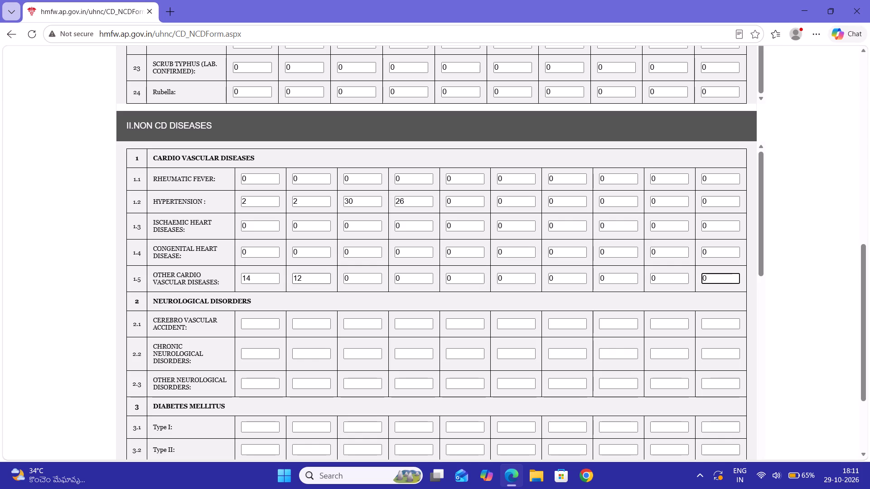
key("Tab")
Enter 0 in all ten fields of the Cerebro Vascular Accident row.
key("0")
key("Tab")
key("0")
key("Tab")
key("0")
key("Tab")
key("0")
key("Tab")
key("0")
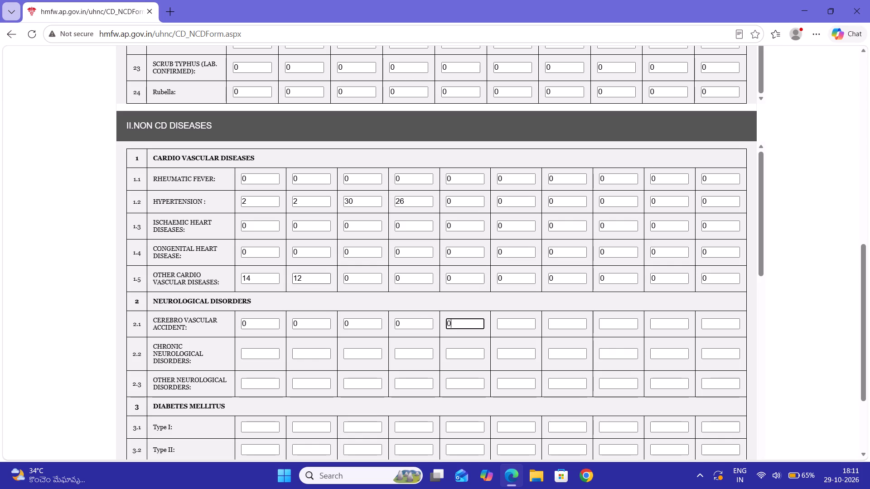
key("Tab")
key("0")
key("Tab")
key("0")
key("Tab")
key("0")
key("Tab")
key("0")
key("Tab")
key("0")
key("Tab")
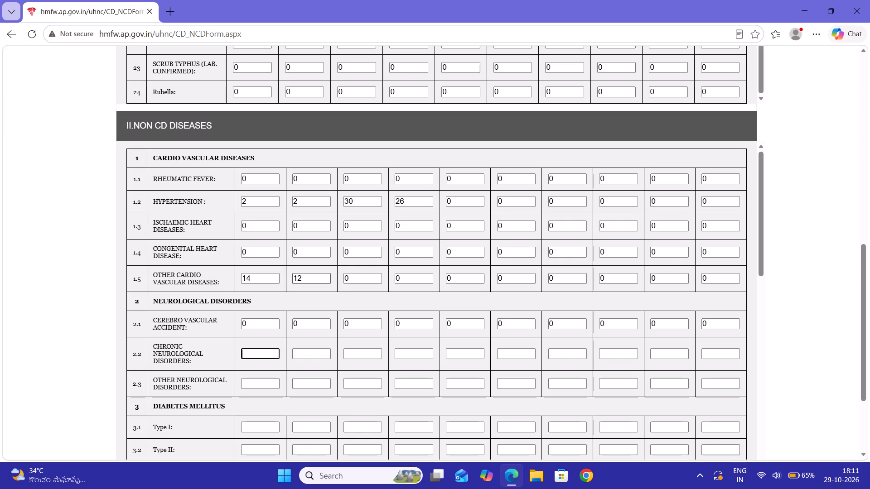
Enter 0 in all ten fields of the Chronic Neurological Disorders row.
key("0")
key("Tab")
key("0")
key("Tab")
key("0")
key("Tab")
key("0")
key("Tab")
key("0")
key("Tab")
key("0")
key("Tab")
key("0")
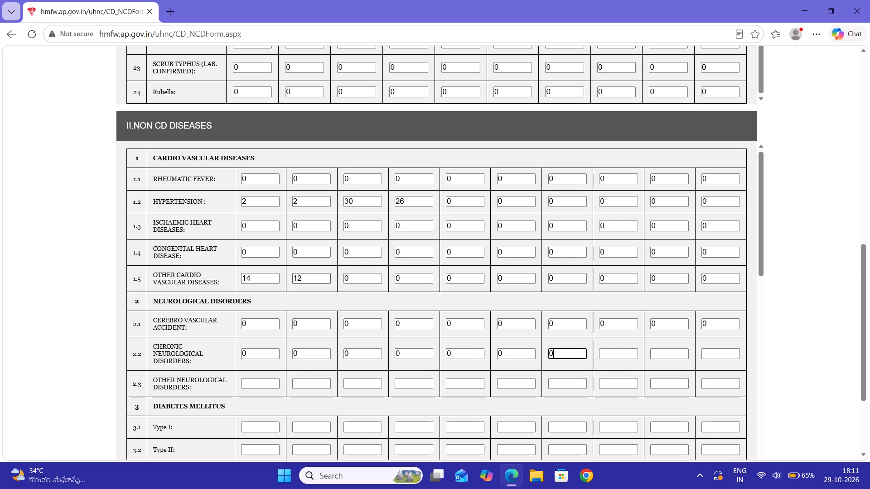
key("Tab")
key("0")
key("Tab")
key("0")
key("Tab")
key("0")
key("Tab")
Enter 0 in all ten fields of the Other Neurological Disorders row.
key("0")
key("Tab")
key("0")
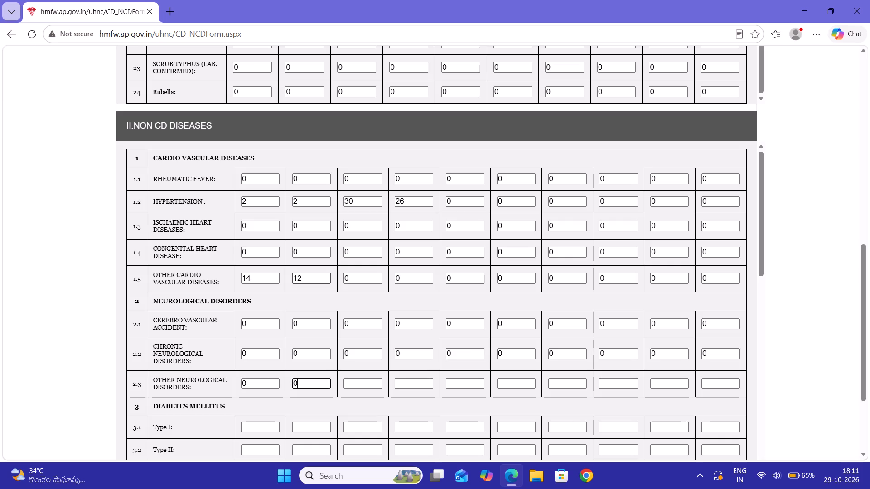
key("Tab")
key("0")
key("Tab")
key("0")
key("Tab")
key("0")
key("Tab")
key("0")
key("Tab")
key("0")
key("Tab")
key("0")
key("Tab")
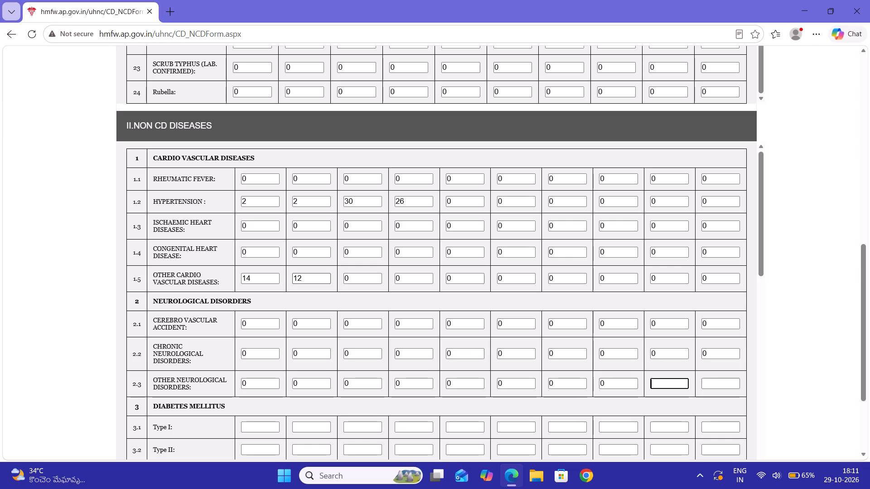
key("0")
key("Tab")
key("0")
key("Tab")
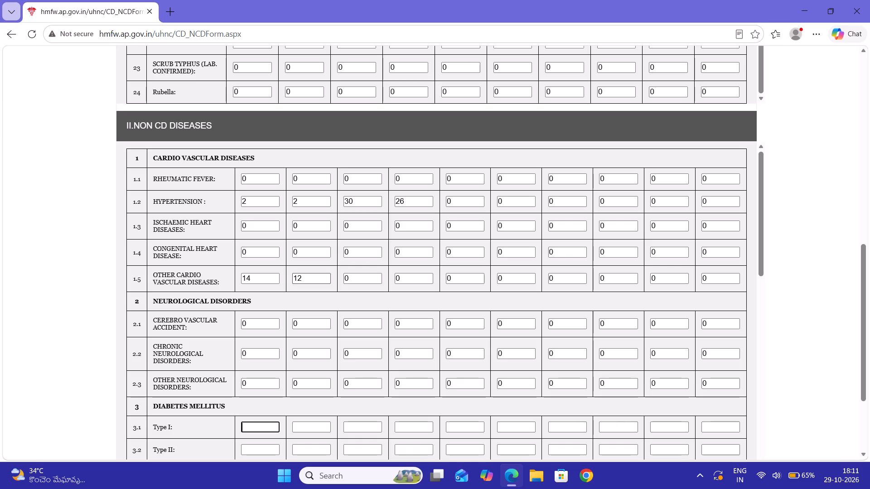
Fill the Diabetes Mellitus Type I row with 1, 1, 9 and 11 in the first four fields and 0 in the remaining six.
key("1")
key("Tab")
key("1")
key("Tab")
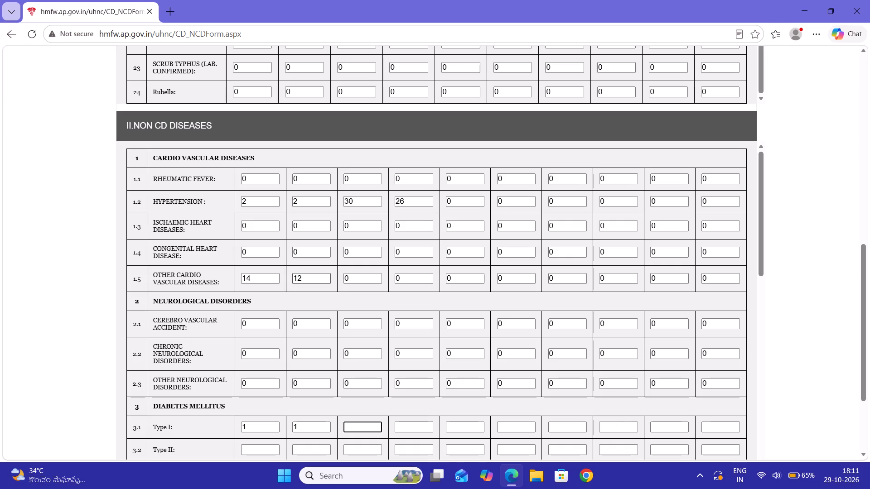
key("9")
key("Tab")
type("11")
key("Tab")
key("0")
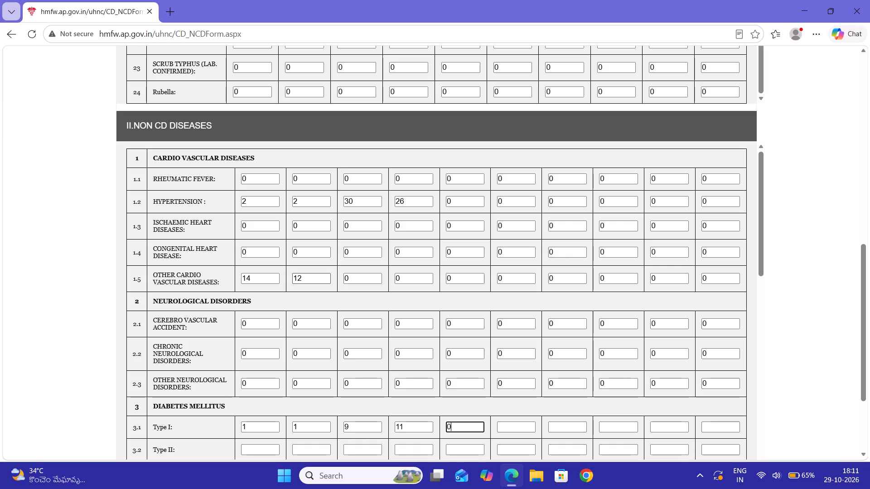
key("Tab")
key("0")
key("Tab")
key("0")
key("Tab")
key("0")
key("Tab")
key("0")
key("Tab")
key("0")
key("Tab")
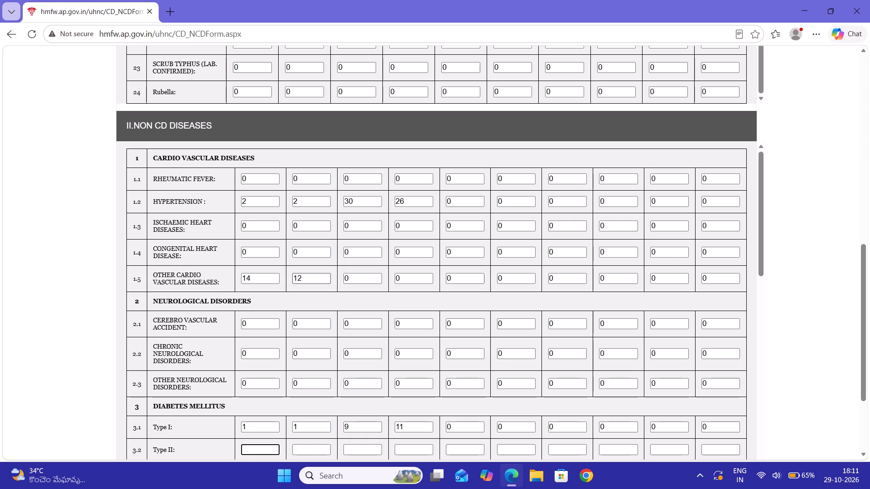
Fill the Diabetes Mellitus Type II row with 2, 3, 28 and 24 in the first four fields and 0 in the remaining six.
key("2")
key("Tab")
key("3")
key("Tab")
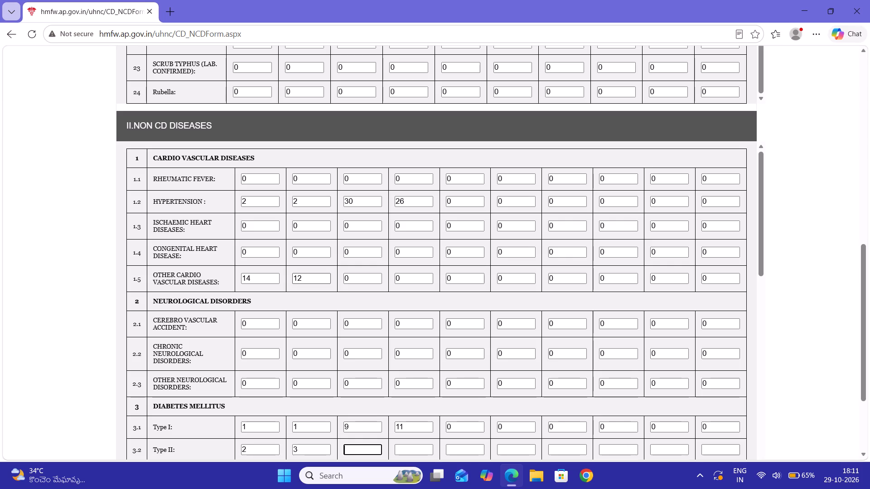
type("28")
key("Tab")
type("24")
key("Tab")
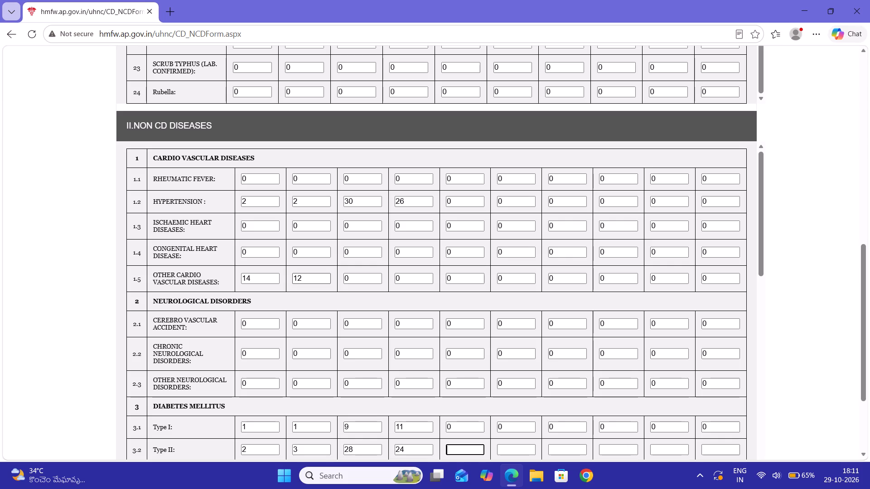
key("0")
key("Tab")
key("0")
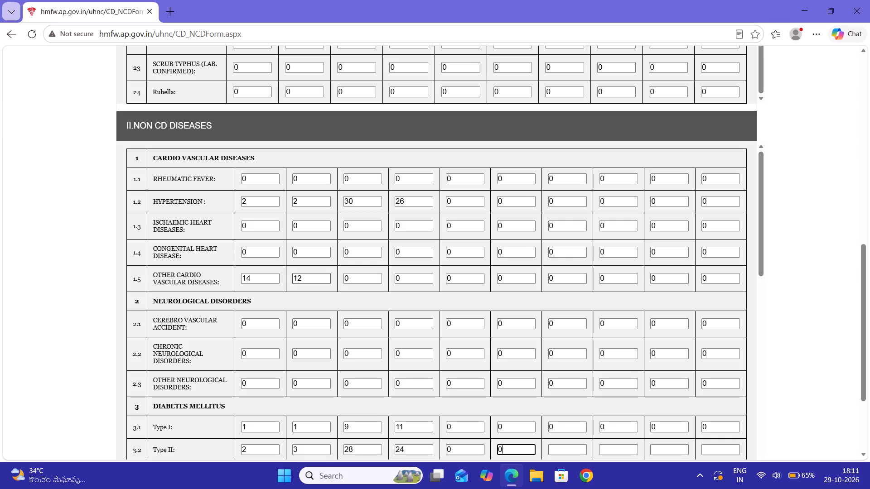
key("Tab")
key("0")
key("Tab")
key("0")
key("Tab")
key("0")
key("Tab")
key("0")
key("Tab")
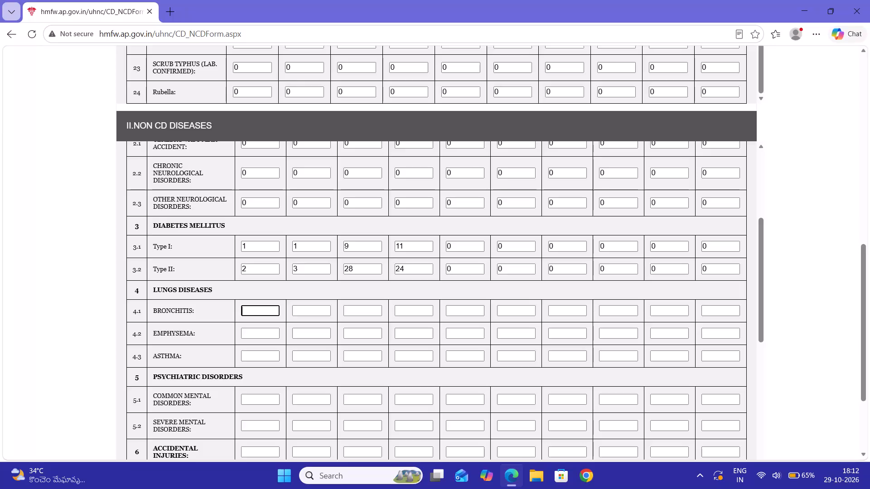
Enter 0 in all ten fields of the Bronchitis row under Lungs Diseases.
key("0")
key("Tab")
key("0")
key("Tab")
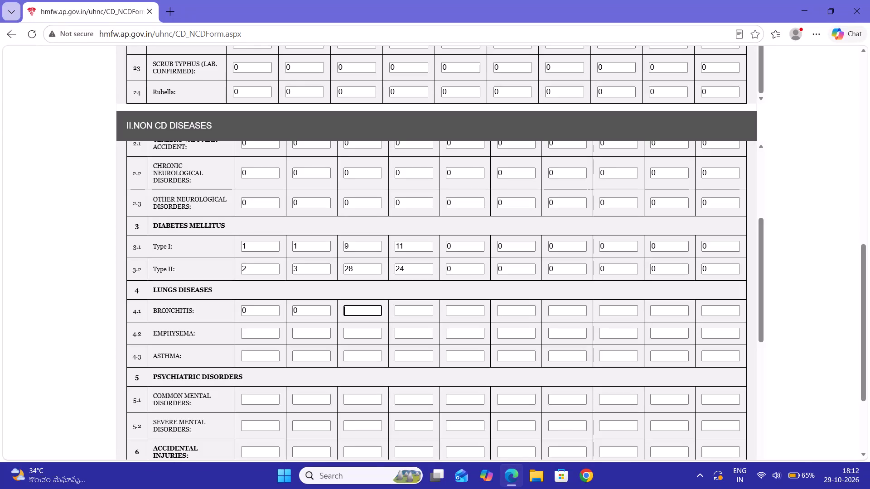
key("0")
key("Tab")
key("0")
key("Tab")
key("0")
key("Tab")
key("0")
key("Tab")
key("0")
key("Tab")
key("0")
key("Tab")
key("0")
key("Tab")
key("0")
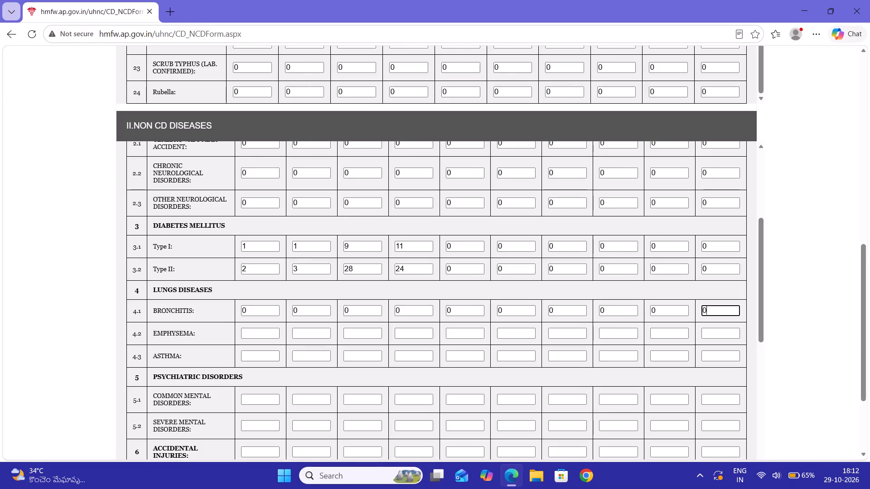
key("Tab")
Enter 0 in all ten fields of the Emphysema row under Lungs Diseases.
key("0")
key("Tab")
key("0")
key("Tab")
key("0")
key("Tab")
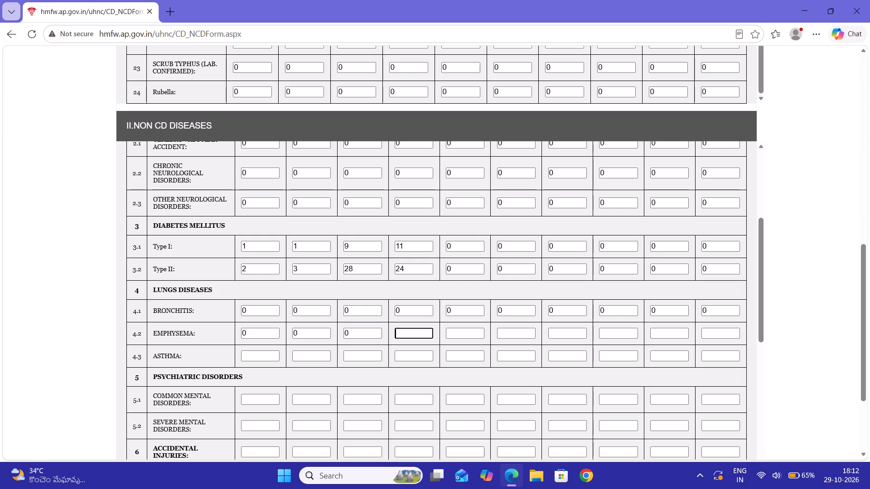
key("0")
key("Tab")
key("0")
key("Tab")
key("0")
key("Tab")
key("0")
key("Tab")
key("0")
key("Tab")
key("0")
key("Tab")
key("0")
key("Tab")
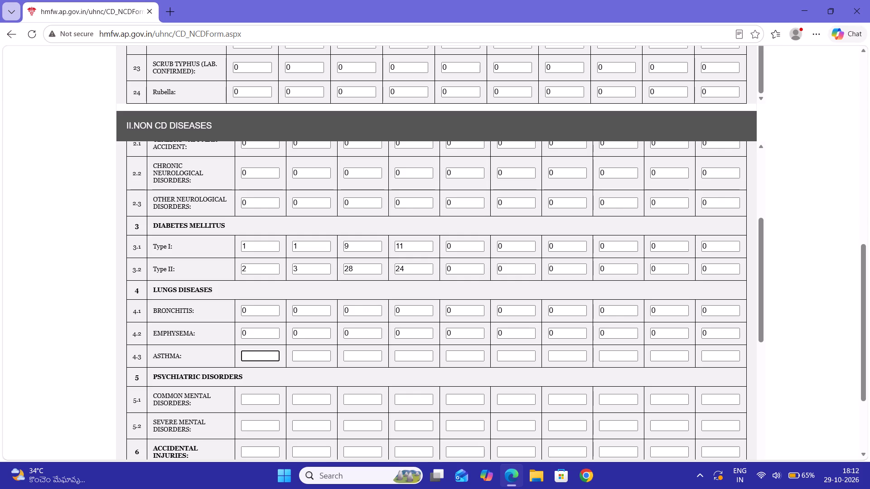
Fill the Asthma row with 8, 7, 16 and 13 in the first four fields and 0 in the remaining six.
key("8")
key("Tab")
key("7")
key("Tab")
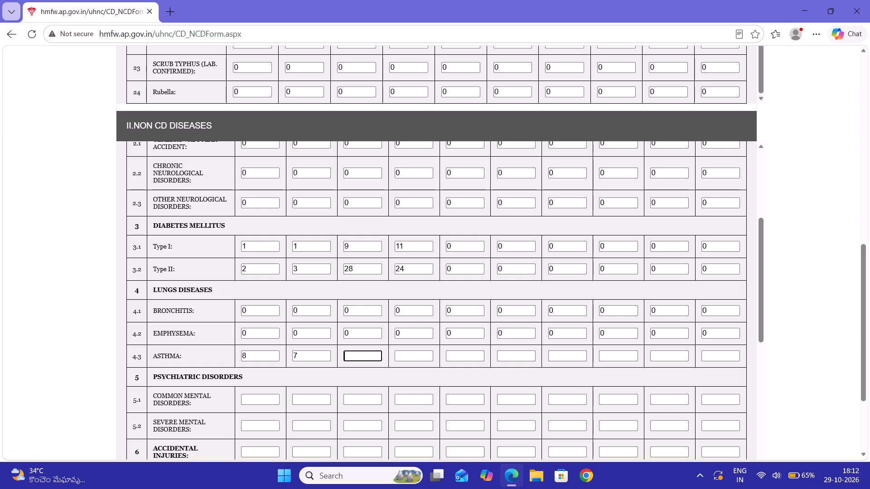
type("16")
key("Tab")
type("13")
key("Tab")
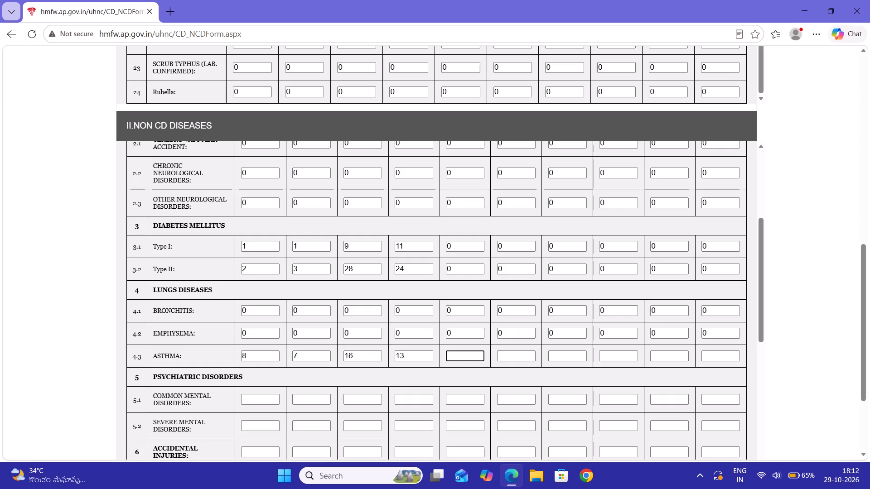
key("0")
key("Tab")
key("0")
key("Tab")
key("0")
key("Tab")
key("0")
key("Tab")
key("0")
key("Tab")
key("0")
key("Tab")
Enter 0 in all ten fields of the Common Mental Disorders row under Psychiatric Disorders.
key("0")
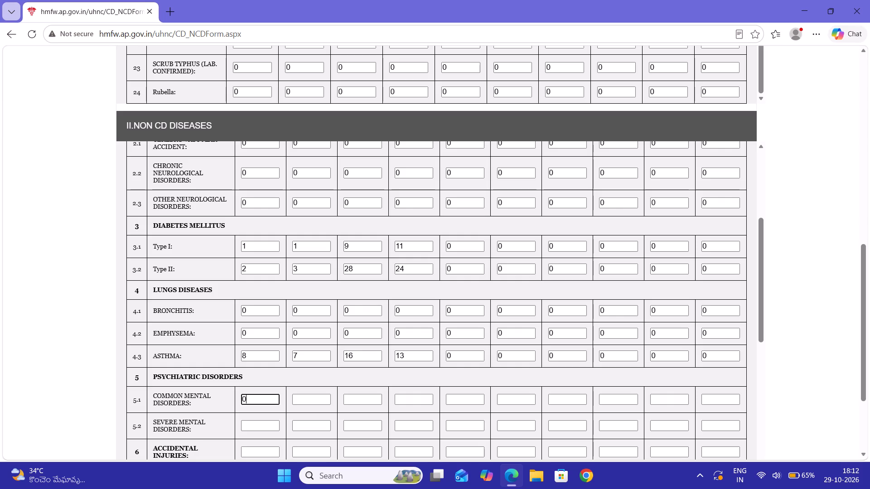
key("Tab")
key("0")
key("Tab")
key("0")
key("Tab")
key("0")
key("Tab")
key("0")
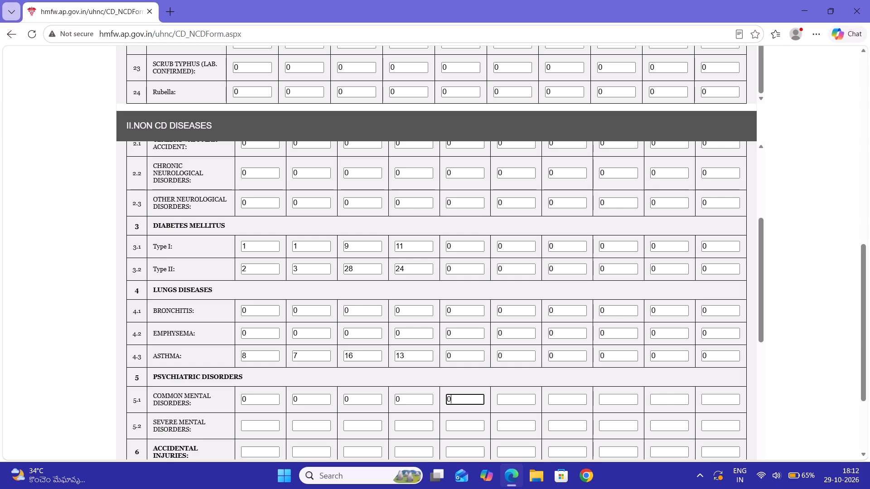
key("Tab")
key("0")
key("Tab")
key("0")
key("Tab")
key("0")
key("Tab")
key("0")
key("Tab")
key("0")
key("Tab")
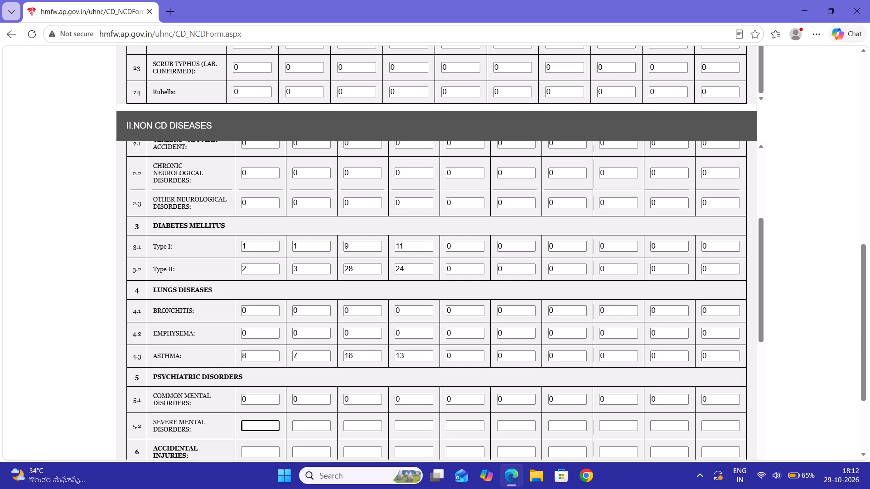
Enter 0 in all ten fields of the Severe Mental Disorders row under Psychiatric Disorders.
key("0")
key("Tab")
key("0")
key("Tab")
key("0")
key("Tab")
key("0")
key("Tab")
key("0")
key("Tab")
key("0")
key("Tab")
key("0")
key("Tab")
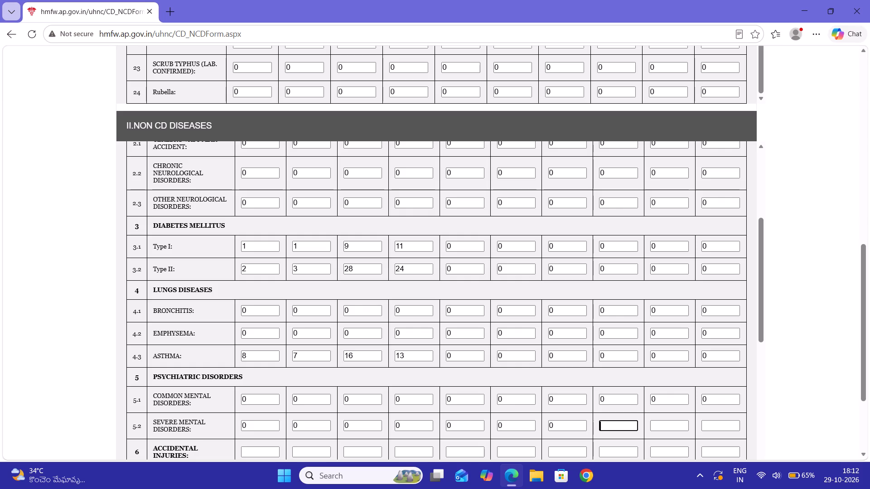
key("0")
key("Tab")
key("0")
key("Tab")
key("0")
key("Tab")
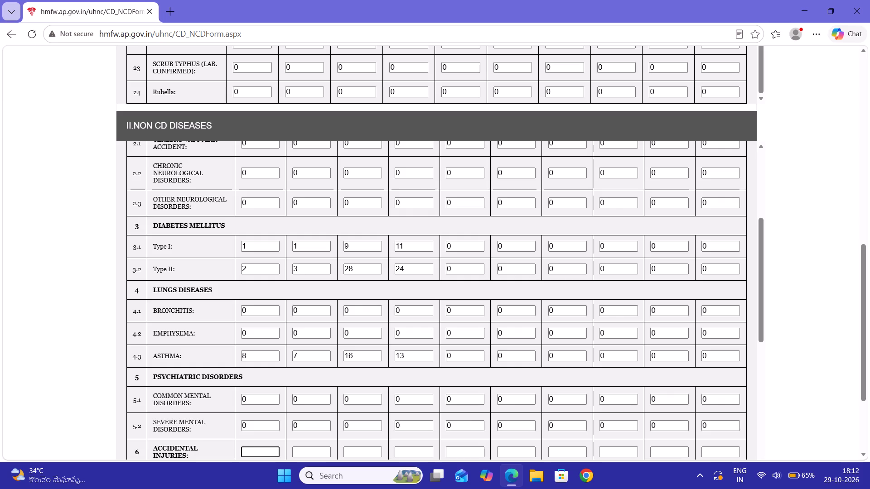
Fill the Accidental Injuries row with 48 and 43 in the first two fields and 0 in the remaining eight.
type("48")
key("Tab")
type("43")
key("Tab")
key("0")
key("Tab")
key("0")
key("Tab")
key("0")
key("Tab")
key("0")
key("Tab")
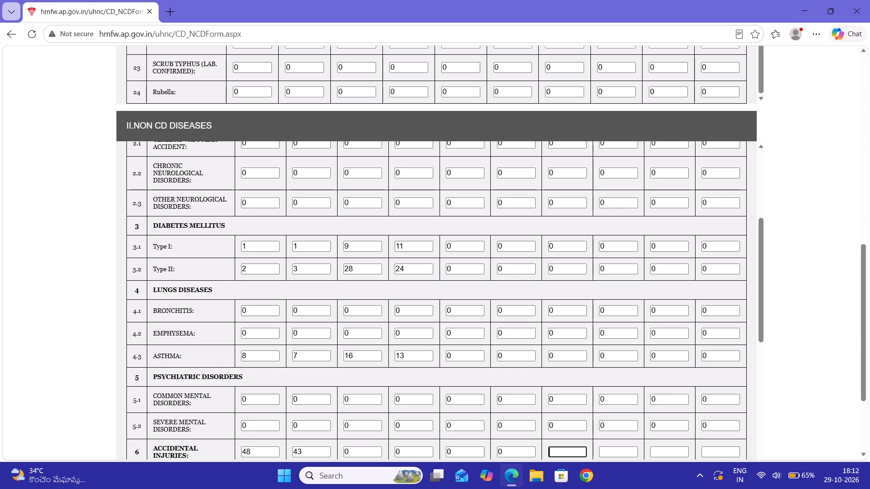
key("0")
key("Tab")
key("0")
key("Tab")
key("0")
key("Tab")
key("0")
key("Tab")
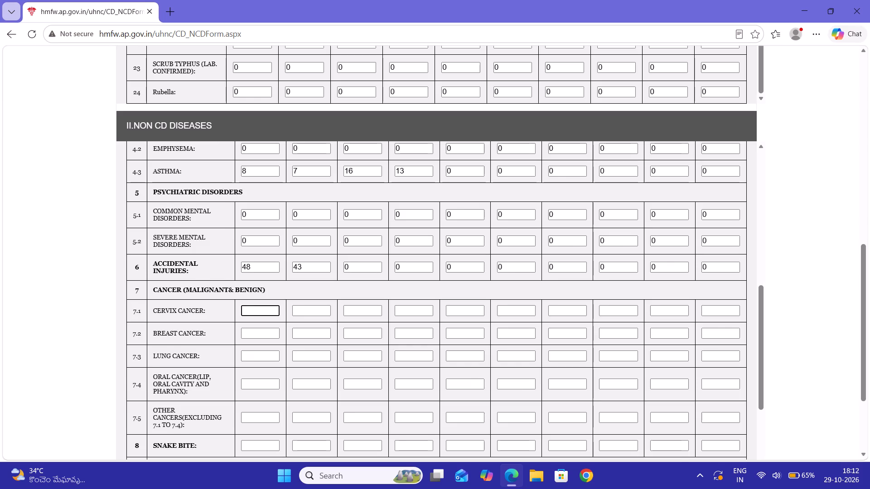
Enter 0 in all ten fields of the Cervix Cancer row under Cancer (Malignant & Benign).
key("0")
key("Tab")
key("0")
key("Tab")
key("0")
key("Tab")
key("0")
key("Tab")
key("0")
key("Tab")
key("0")
key("Tab")
key("0")
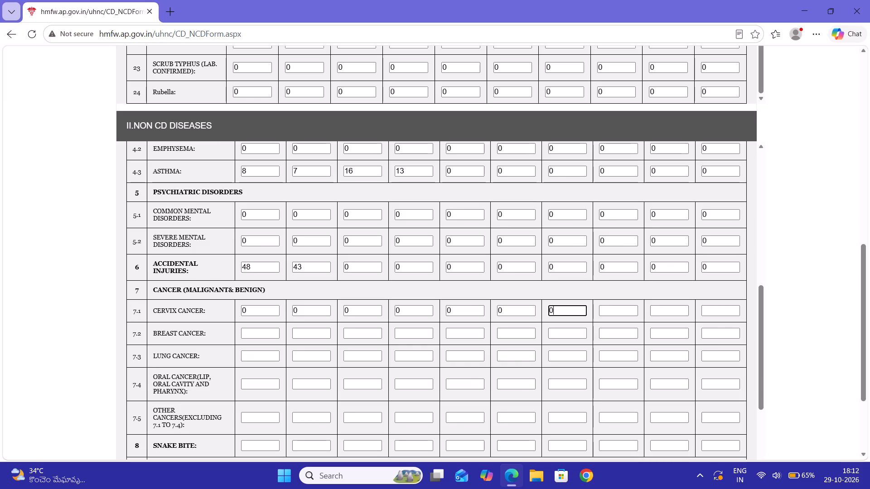
key("Tab")
key("0")
key("Tab")
key("0")
key("Tab")
key("0")
key("Tab")
Enter 0 in all ten fields of the Breast Cancer row under Cancer (Malignant & Benign).
key("0")
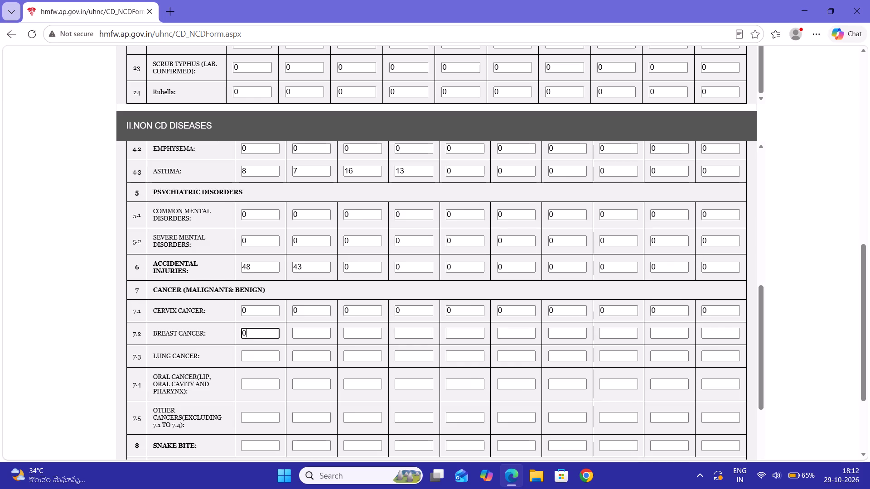
key("Tab")
key("0")
key("Tab")
key("0")
key("Tab")
key("0")
key("Tab")
key("0")
key("Tab")
key("0")
key("Tab")
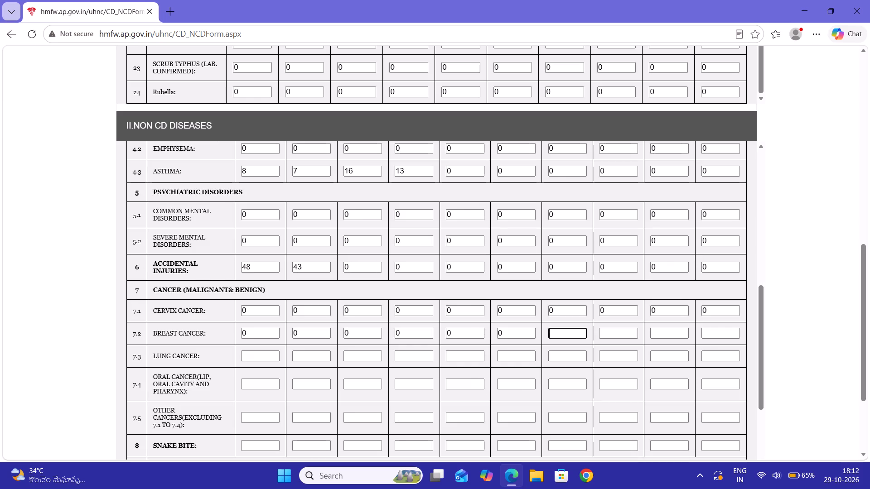
key("0")
key("Tab")
key("0")
key("Tab")
key("0")
key("Tab")
type("00")
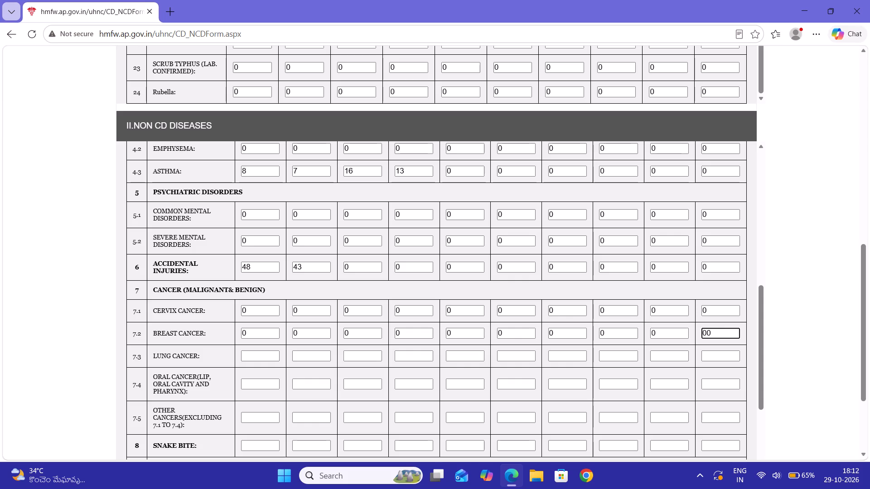
key("BackSpace")
key("Tab")
Enter 0 in all ten fields of the Lung Cancer row under Cancer (Malignant & Benign).
key("0")
key("Tab")
key("0")
key("Tab")
key("0")
key("Tab")
key("0")
key("Tab")
key("0")
key("Tab")
key("0")
key("Tab")
key("0")
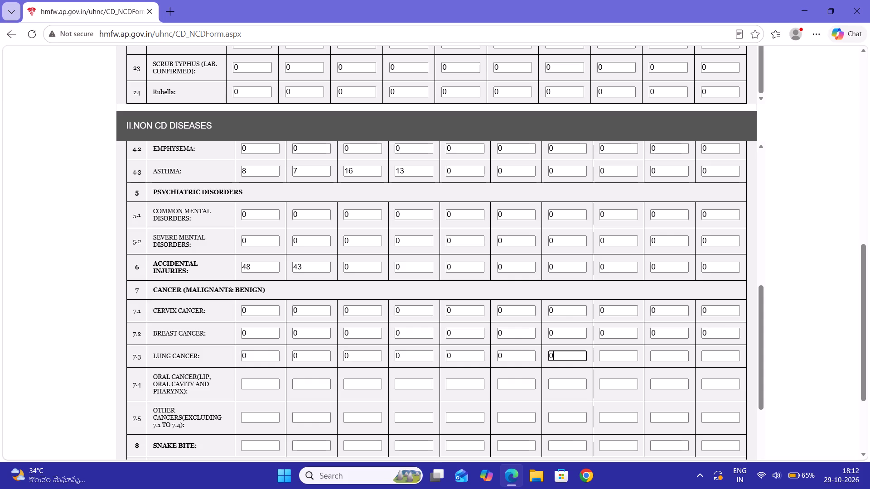
key("Tab")
key("0")
key("Tab")
key("0")
key("Tab")
key("0")
key("Tab")
Enter 0 in all ten fields of the Oral Cancer (Lip, Oral Cavity and Pharynx) row.
key("0")
key("Tab")
key("0")
key("Tab")
key("0")
key("Tab")
key("0")
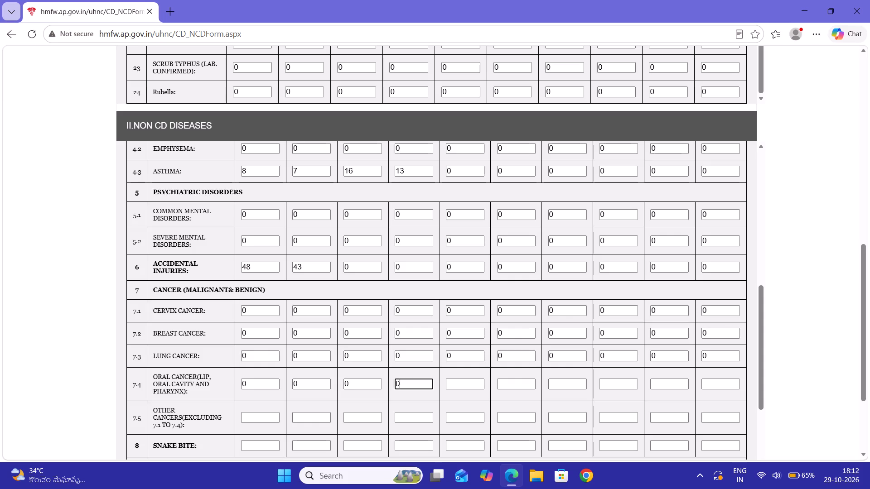
key("Tab")
key("0")
key("Tab")
key("0")
key("Tab")
key("0")
key("Tab")
key("0")
key("Tab")
key("0")
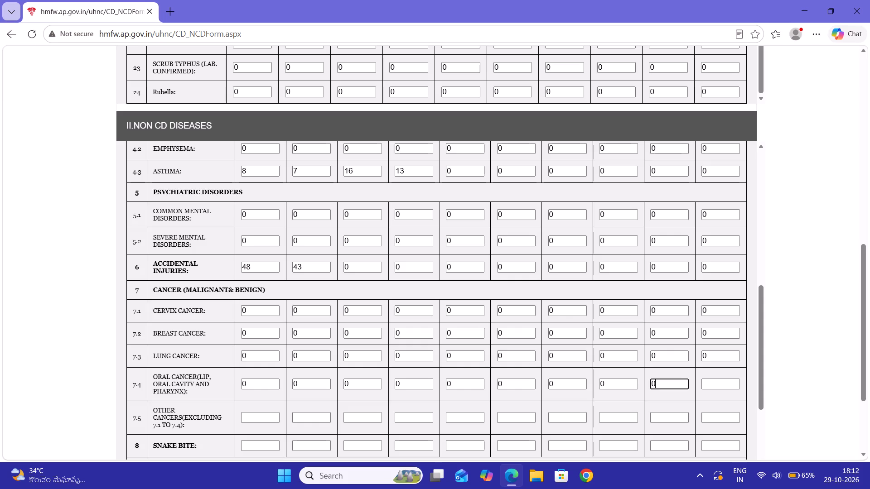
key("Tab")
key("0")
key("Tab")
Enter 0 in all ten fields of the Other Cancers (Excluding 7.1 to 7.4) row.
key("0")
key("Tab")
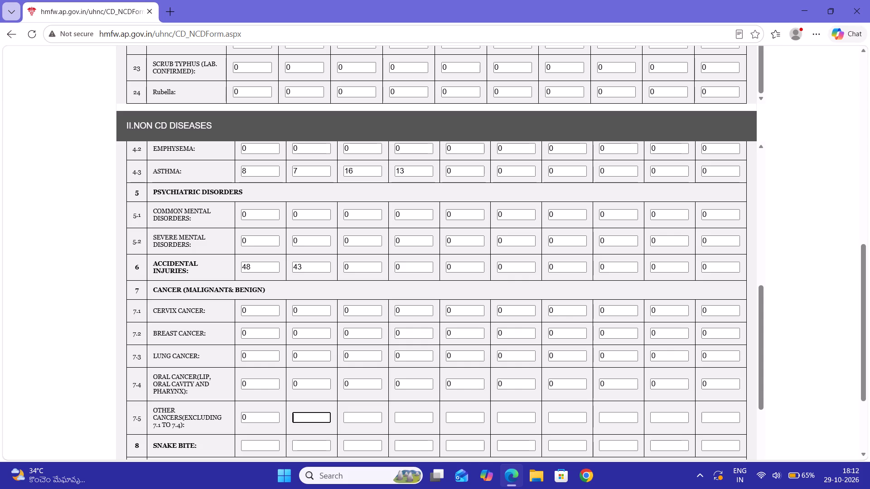
key("0")
key("Tab")
key("0")
key("Tab")
key("0")
key("Tab")
key("0")
key("Tab")
key("0")
key("Tab")
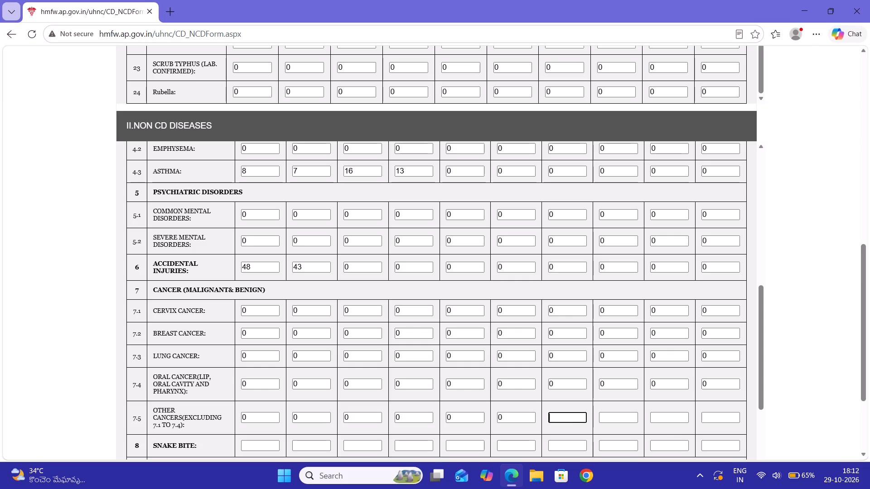
key("0")
key("Tab")
key("0")
key("Tab")
key("0")
key("Tab")
key("0")
key("Tab")
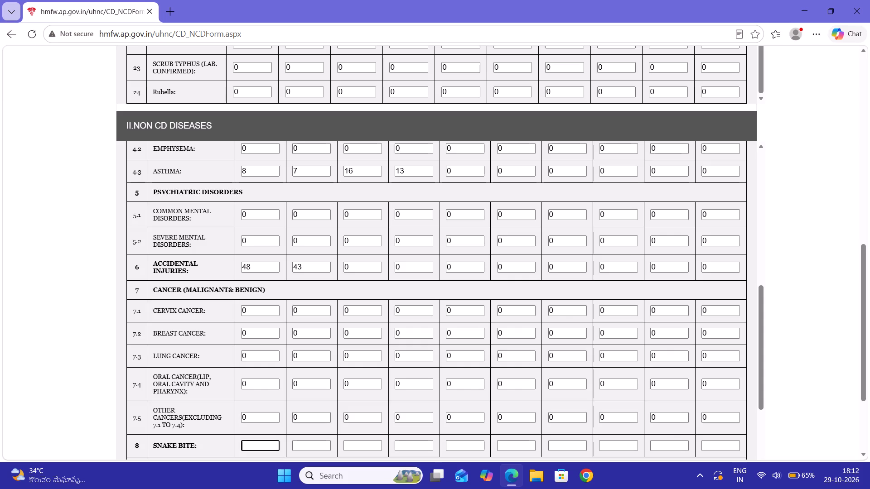
Enter 0 in all ten fields of the Snake Bite row in the Non CD Diseases section.
key("0")
key("Tab")
key("0")
key("Tab")
key("0")
key("Tab")
key("0")
key("Tab")
key("0")
key("Tab")
key("0")
key("Tab")
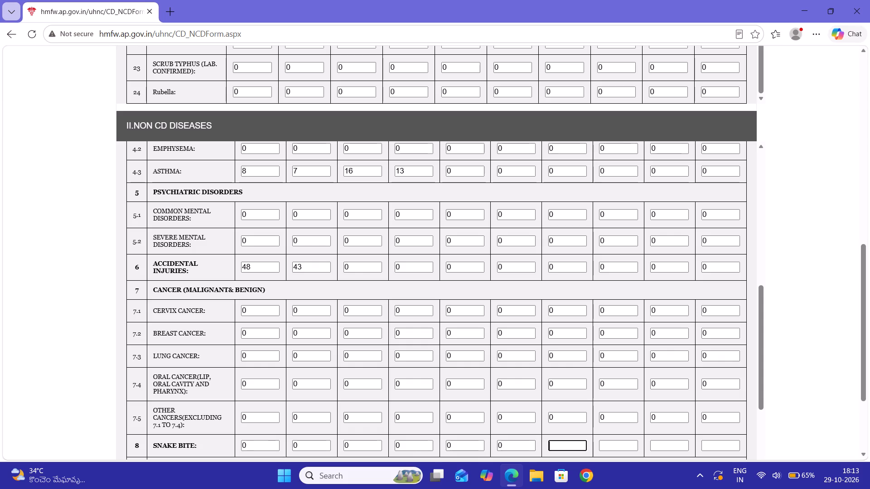
key("0")
key("Tab")
key("0")
key("Tab")
key("0")
key("Tab")
key("0")
key("Tab")
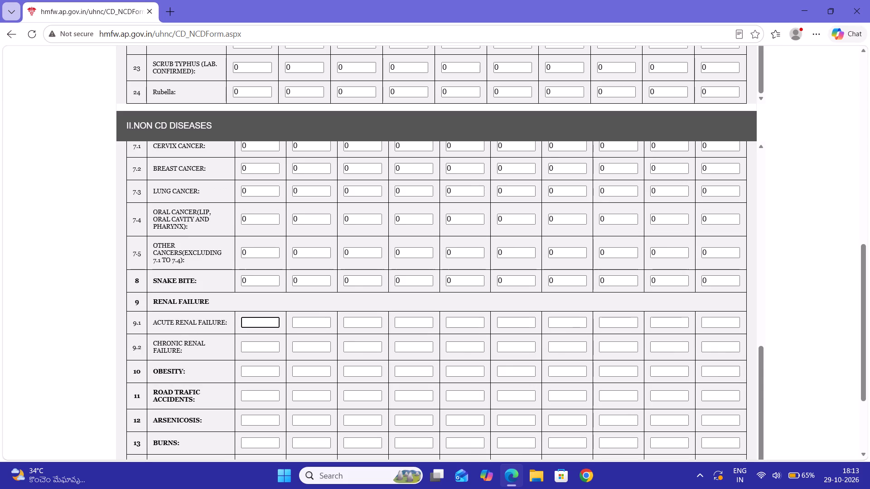
Enter 0 in all ten fields of the Acute Renal Failure row under Renal Failure.
key("0")
key("Tab")
key("0")
key("Tab")
key("0")
key("Tab")
key("0")
key("Tab")
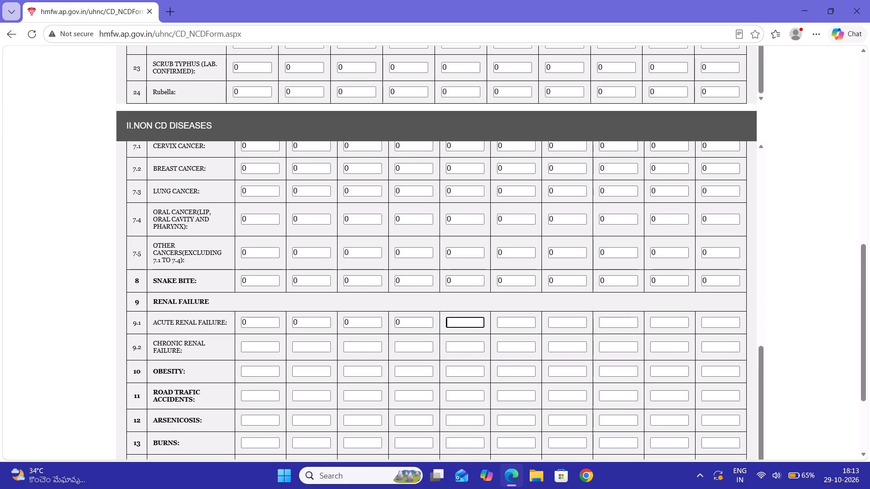
key("0")
key("Tab")
key("0")
key("Tab")
key("0")
key("Tab")
key("0")
key("Tab")
key("0")
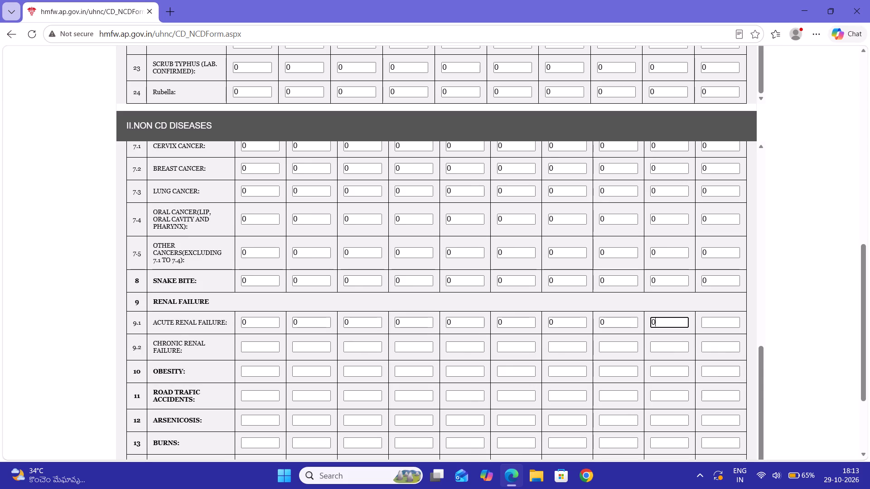
key("Tab")
key("0")
key("Tab")
Enter 0 in all ten fields of the Chronic Renal Failure row under Renal Failure.
key("0")
key("Tab")
key("0")
key("Tab")
key("0")
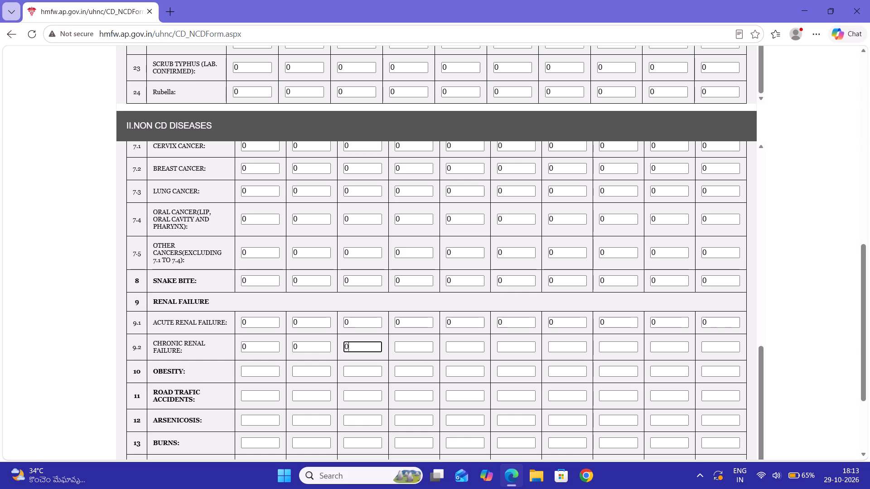
key("Tab")
key("0")
key("Tab")
key("0")
key("Tab")
key("0")
key("Tab")
key("0")
key("Tab")
key("0")
key("Tab")
key("0")
key("Tab")
key("0")
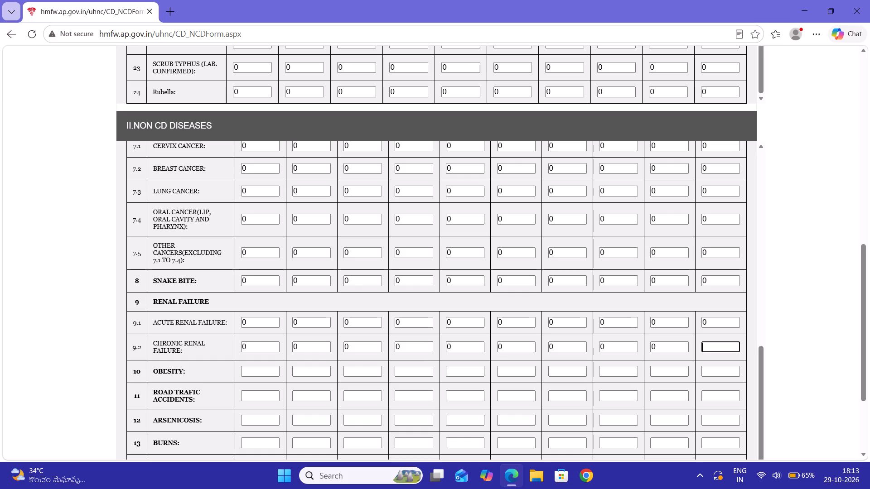
key("Tab")
Enter 0 in all ten fields of the Obesity row in the Non CD Diseases section.
key("0")
key("Tab")
key("0")
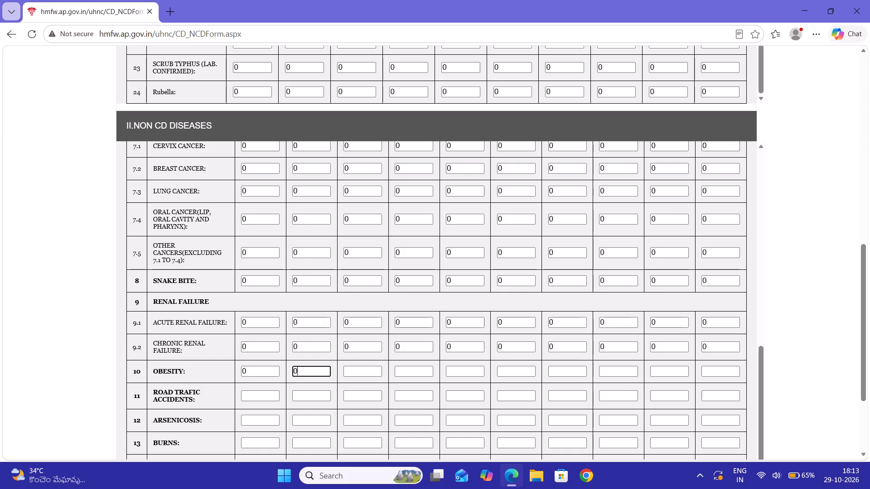
key("Tab")
key("0")
key("Tab")
key("0")
key("Tab")
key("0")
key("Tab")
key("0")
key("Tab")
key("0")
key("Tab")
key("0")
key("Tab")
key("0")
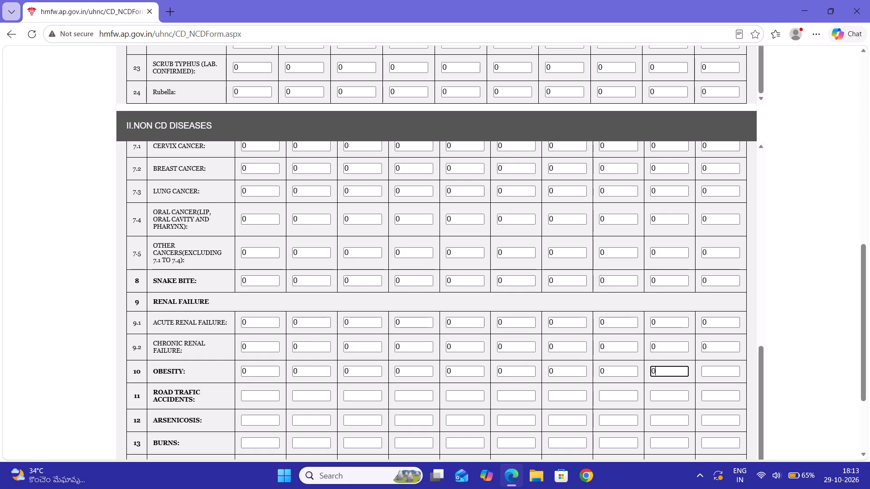
key("Tab")
key("0")
key("Tab")
Enter 0 in all ten fields of the Road Trafic Accidents row in the Non CD Diseases section.
key("0")
key("Tab")
key("0")
key("Tab")
key("0")
key("Tab")
key("0")
key("Tab")
key("0")
key("Tab")
key("0")
key("Tab")
key("0")
key("Tab")
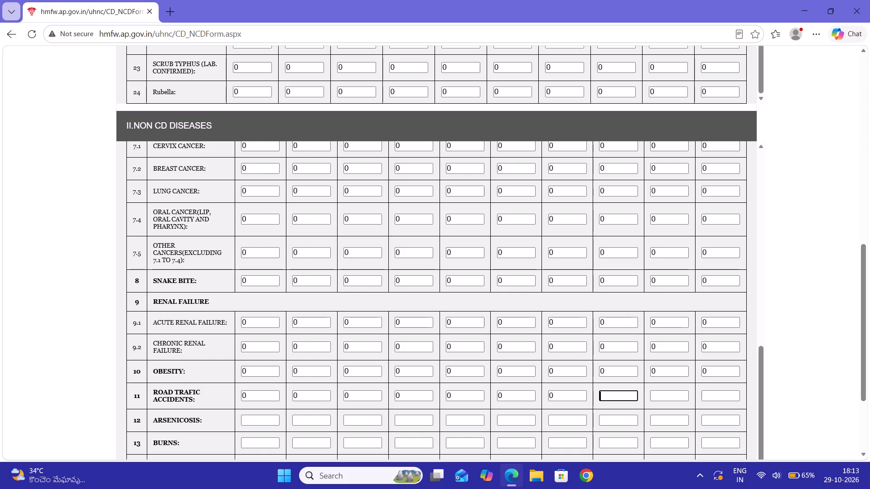
key("0")
key("Tab")
key("0")
key("Tab")
key("0")
key("Tab")
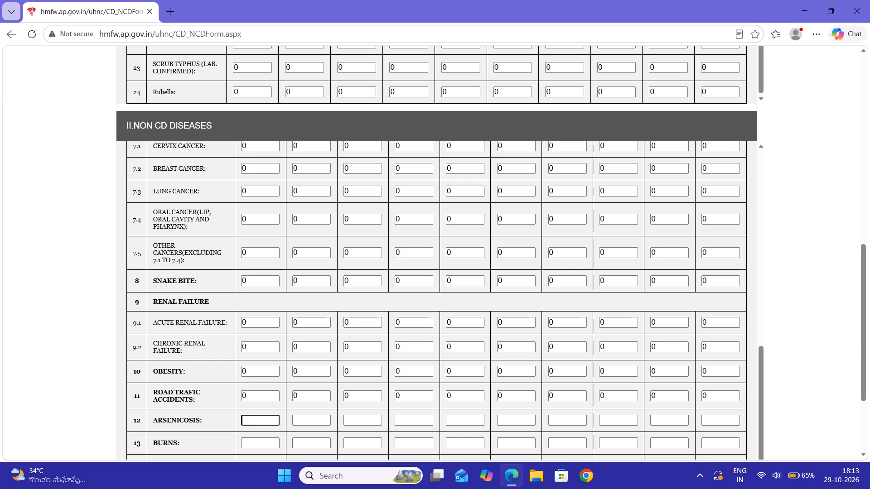
Enter 0 in all ten fields of the Arsenicosis row in the Non CD Diseases section.
key("0")
key("Tab")
key("0")
key("Tab")
key("0")
key("Tab")
key("0")
key("Tab")
key("0")
key("Tab")
key("0")
key("Tab")
key("0")
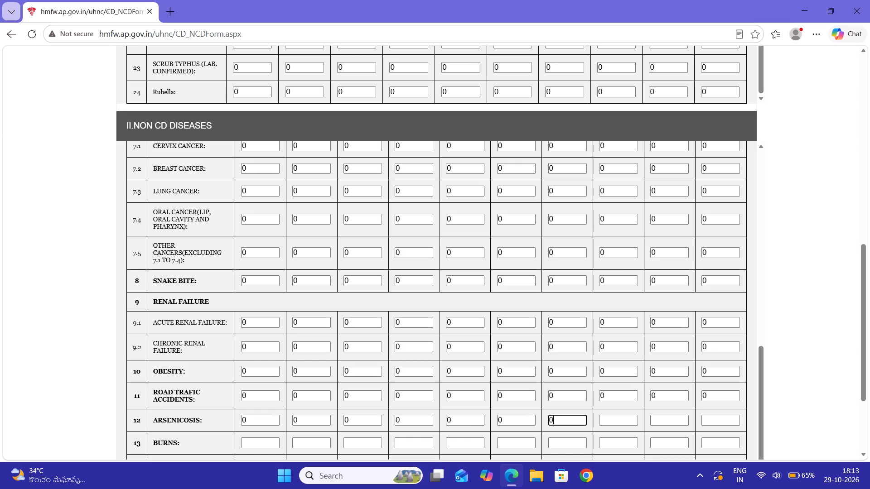
key("Tab")
key("0")
key("Tab")
key("0")
key("Tab")
key("0")
key("Tab")
Fill in the Burns row with 3 and 4 in the first two fields and 0 in the remaining eight.
key("0")
key("Tab")
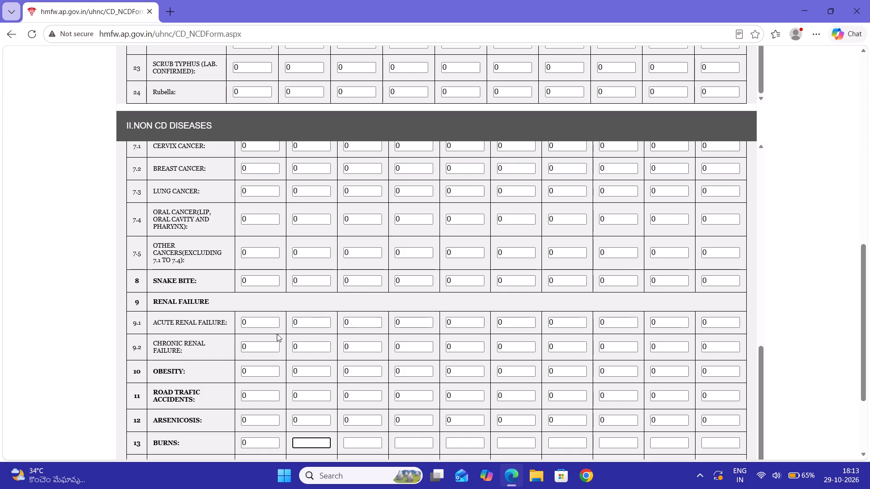
left_click(254, 441)
key("BackSpace")
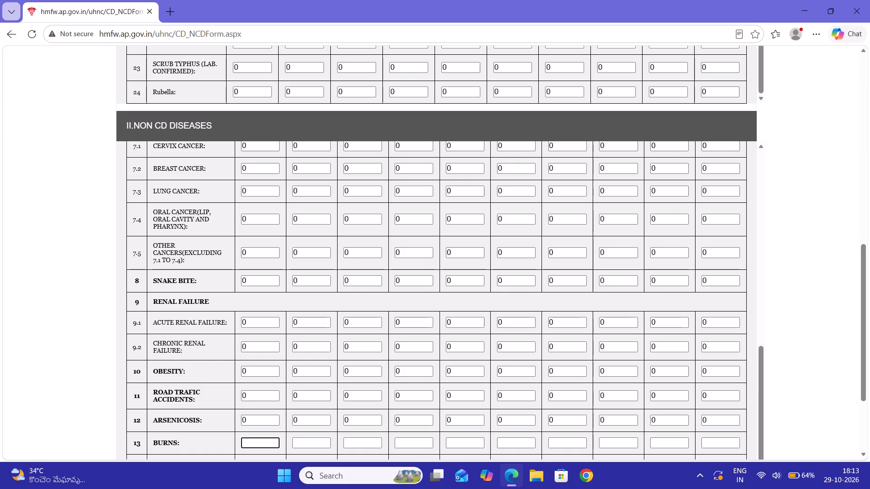
key("3")
key("Tab")
key("4")
key("Tab")
key("0")
key("Tab")
key("0")
key("Tab")
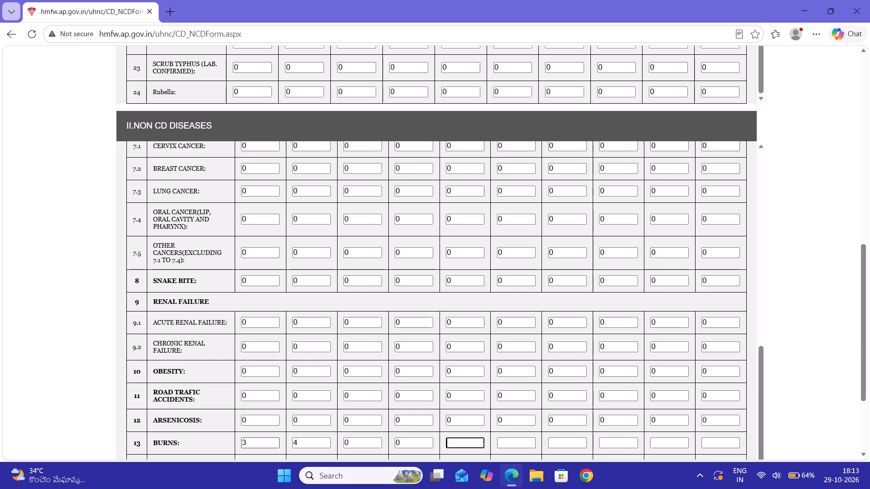
key("0")
key("Tab")
key("0")
key("Tab")
key("0")
key("Tab")
key("0")
key("Tab")
key("0")
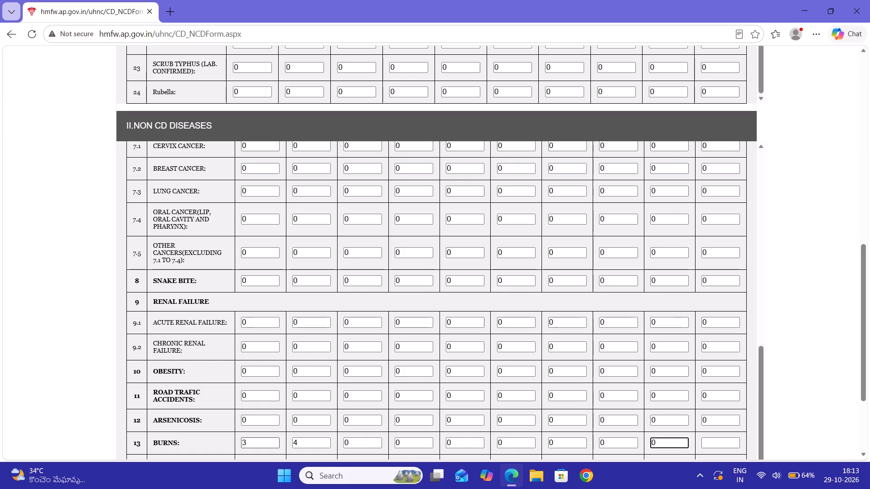
key("Tab")
key("0")
key("Tab")
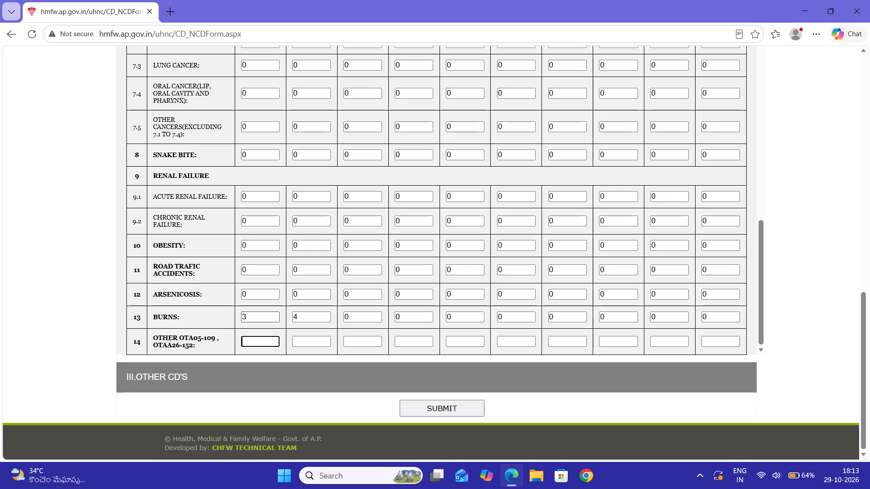
Fill in the Other OTA05-109, OTAA26-152 row with 18 and 15 in the first two fields and 0 in the remaining eight.
type("18")
key("Tab")
type("15")
key("Tab")
key("0")
key("Tab")
key("0")
key("Tab")
key("0")
key("Tab")
key("0")
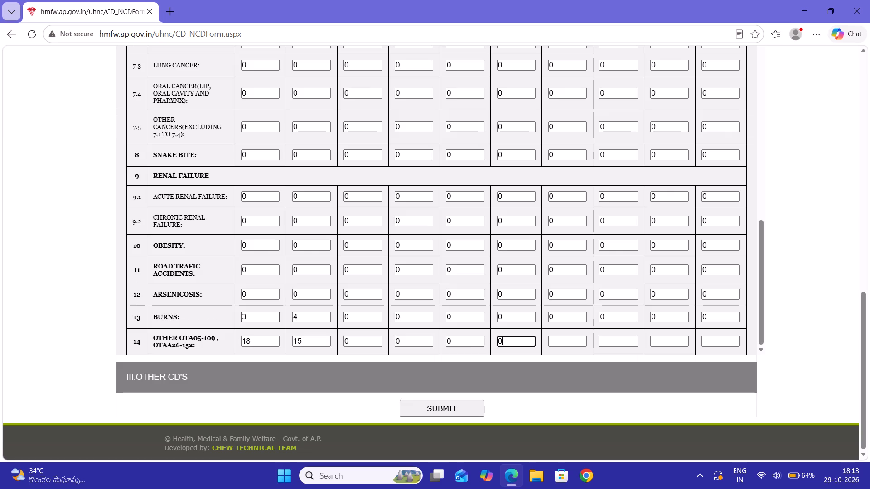
key("Tab")
key("0")
key("Tab")
key("0")
key("Tab")
key("0")
key("Tab")
key("0")
key("Tab")
key("0")
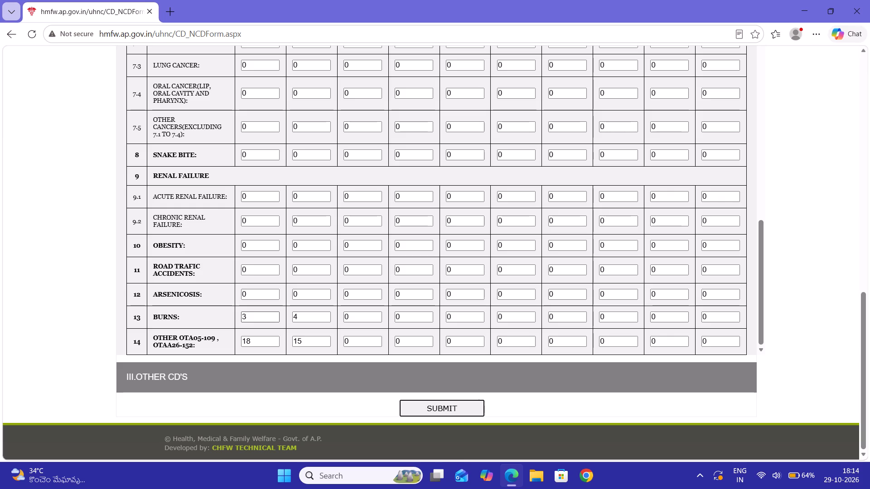
Expand the Other CD's section and enter 0 in all ten fields of its Mumps row.
left_click(171, 376)
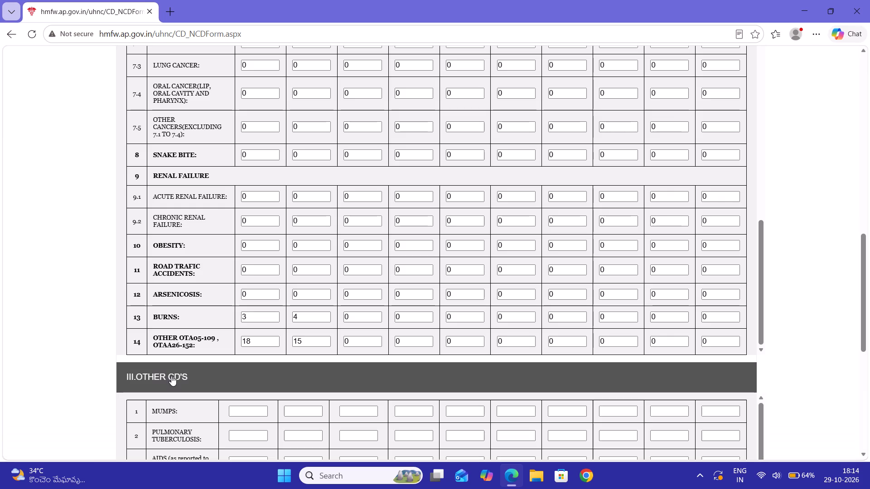
left_click(236, 409)
key("0")
key("Tab")
key("0")
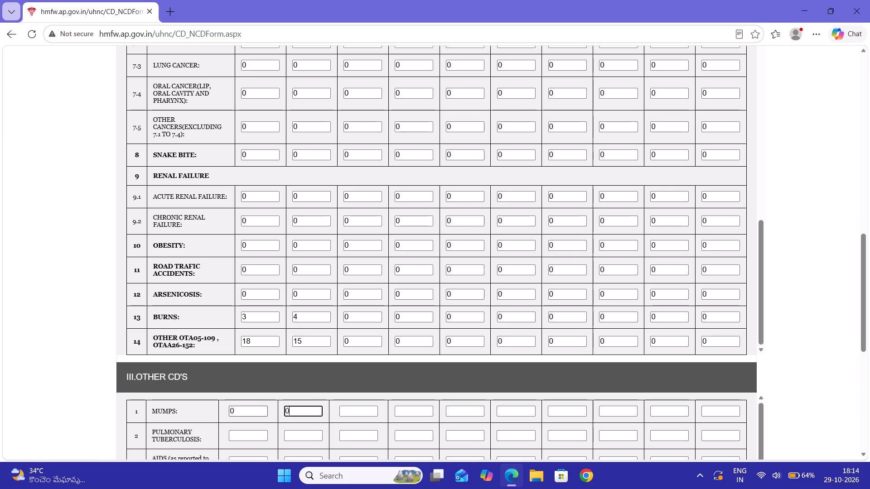
key("Tab")
key("0")
key("Tab")
key("0")
key("Tab")
key("0")
key("Tab")
key("0")
key("Tab")
key("0")
key("Tab")
key("0")
key("Tab")
key("0")
key("Tab")
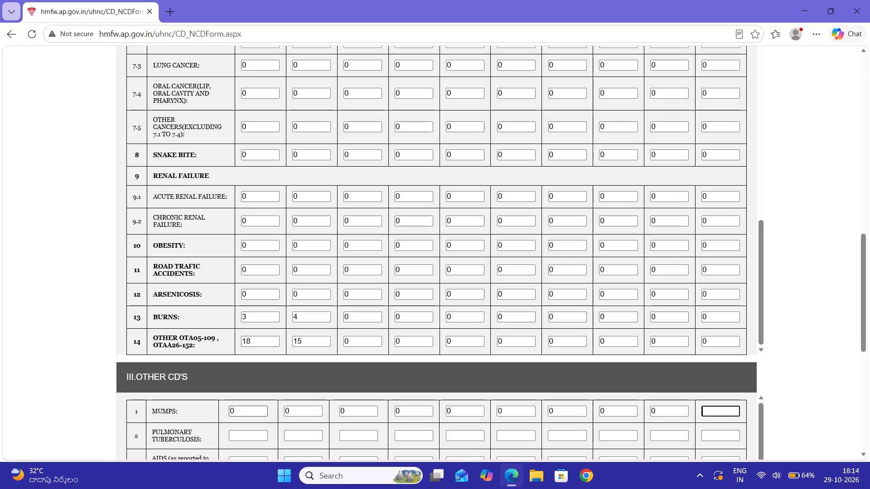
key("0")
key("Tab")
Fill in the Pulmonary Tuberculosis row with 2, 2, 16 and 8 in the first four fields and 0 in the remaining six.
key("2")
key("Tab")
key("2")
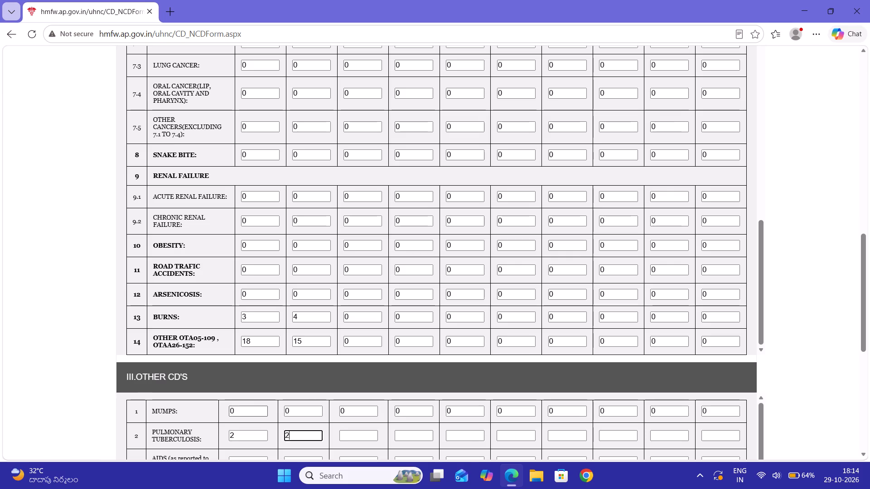
key("Tab")
type("16")
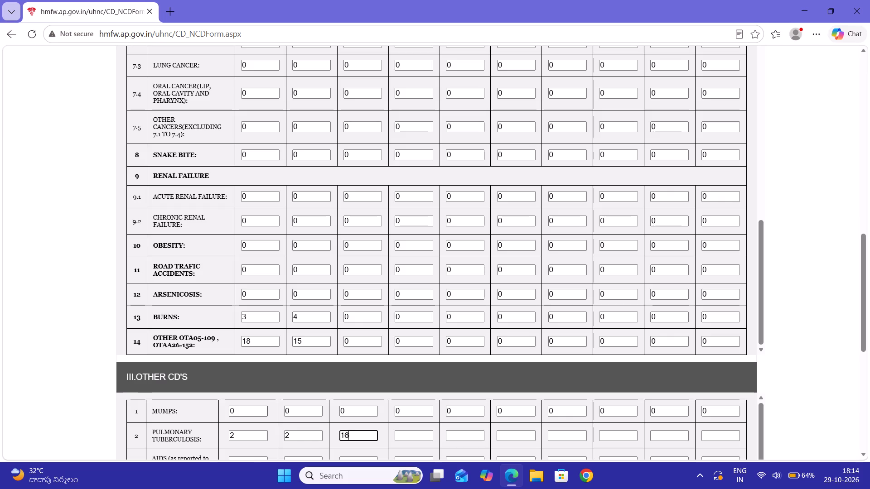
key("Tab")
key("8")
key("Tab")
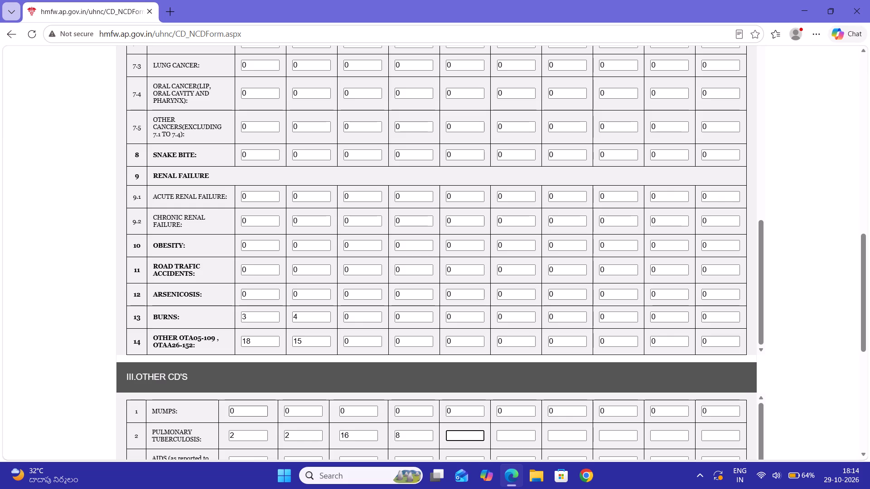
key("0")
key("Tab")
key("0")
key("Tab")
key("0")
key("Tab")
key("0")
key("Tab")
key("0")
key("Tab")
key("0")
key("Tab")
Enter 0 in all ten fields of the AIDS (as reported to NACO) row in the Other CD's section.
key("0")
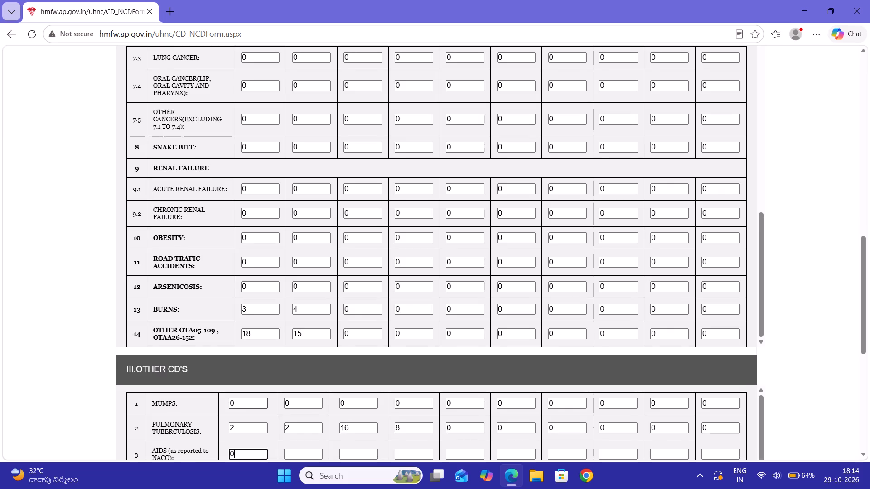
key("Tab")
key("0")
key("Tab")
key("0")
key("Tab")
key("0")
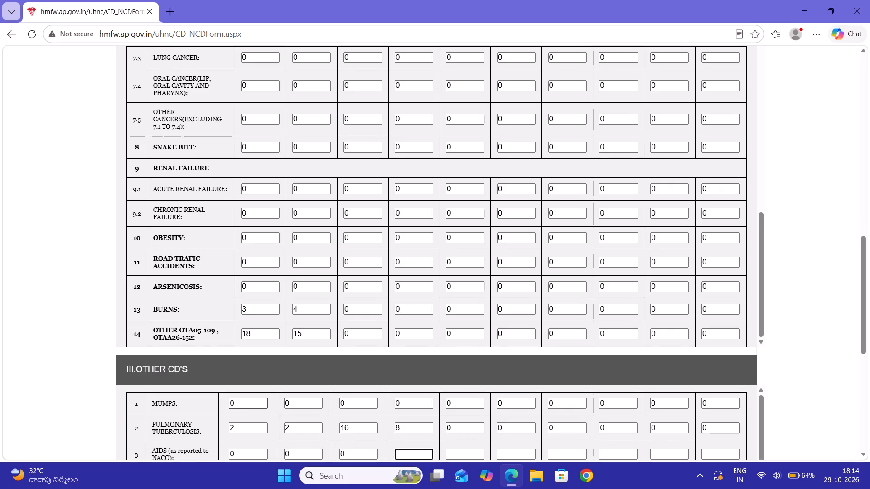
key("Tab")
key("0")
key("Tab")
key("0")
key("Tab")
key("0")
key("Tab")
key("0")
key("Tab")
key("0")
key("Tab")
key("0")
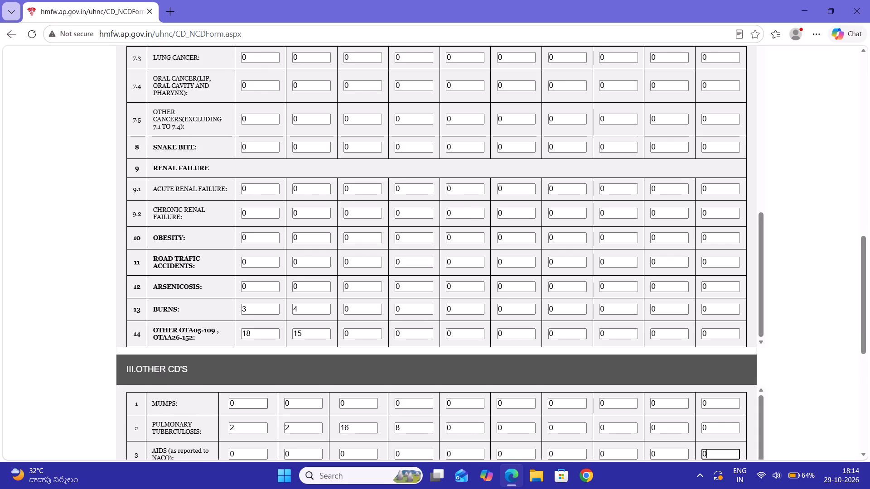
key("Tab")
Enter 0 in all ten fields of the Japanese Encephalitis row in the Other CD's section.
key("0")
key("Tab")
key("0")
key("Tab")
key("0")
key("Tab")
key("0")
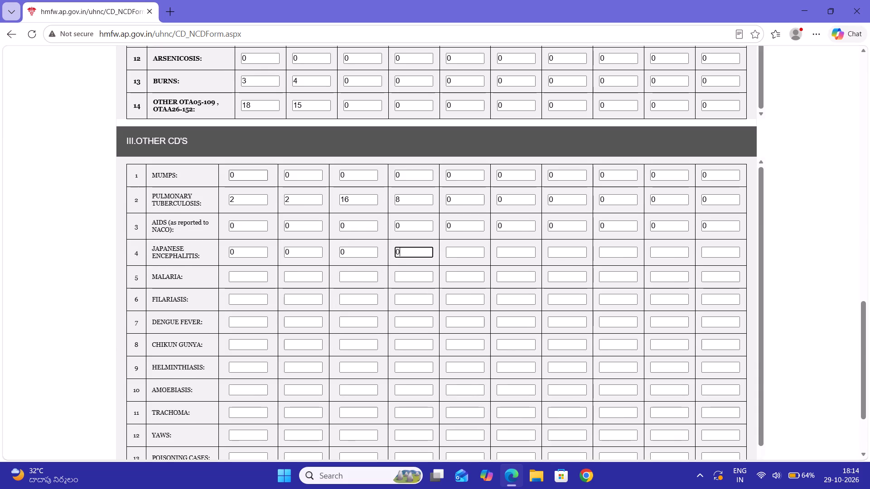
key("Tab")
key("0")
key("Tab")
key("0")
key("Tab")
key("0")
key("Tab")
key("0")
key("Tab")
key("0")
key("Tab")
key("0")
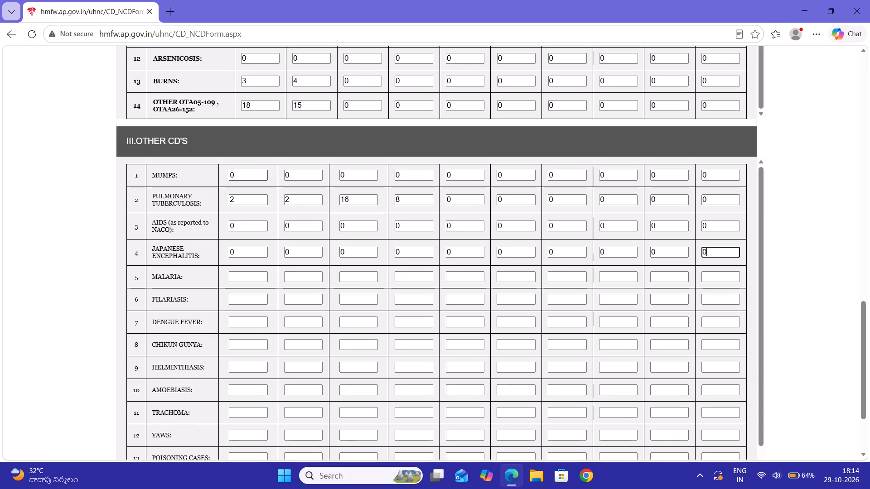
key("Tab")
Enter 0 in all ten fields of the Malaria row in the Other CD's section.
key("0")
key("Tab")
key("0")
key("Tab")
key("0")
key("Tab")
key("0")
key("Tab")
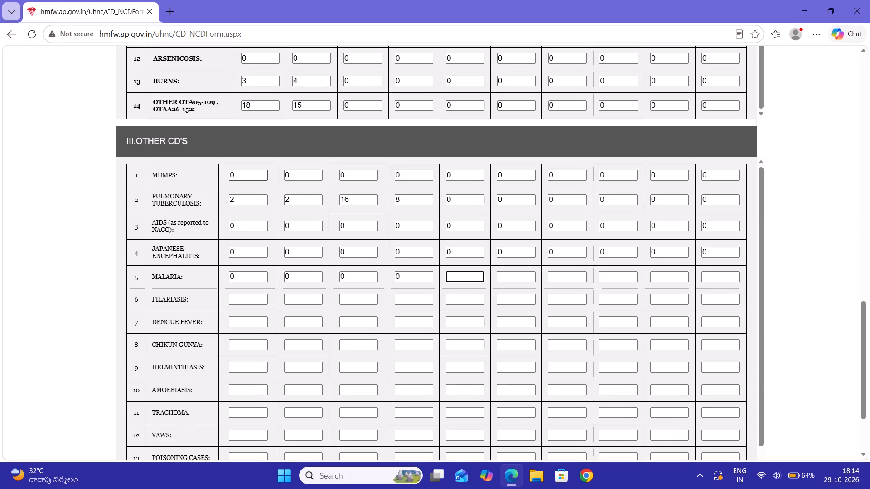
key("0")
key("Tab")
key("0")
key("Tab")
key("0")
key("Tab")
key("0")
key("Tab")
key("0")
key("Tab")
key("0")
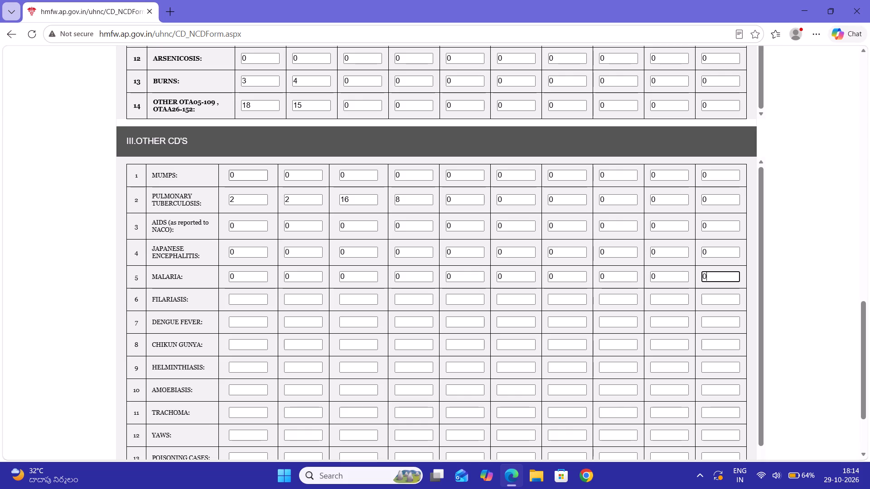
key("Tab")
Enter 0 in all ten fields of the Filariasis row in the Other CD's section.
key("0")
key("Tab")
key("0")
key("Tab")
key("0")
key("Tab")
key("0")
key("Tab")
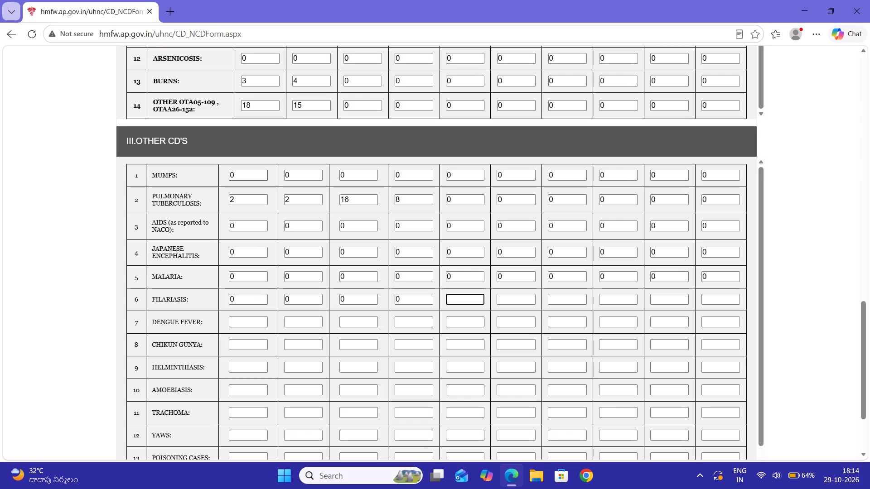
key("0")
key("Tab")
key("0")
key("Tab")
key("0")
key("Tab")
key("0")
key("Tab")
key("0")
key("Tab")
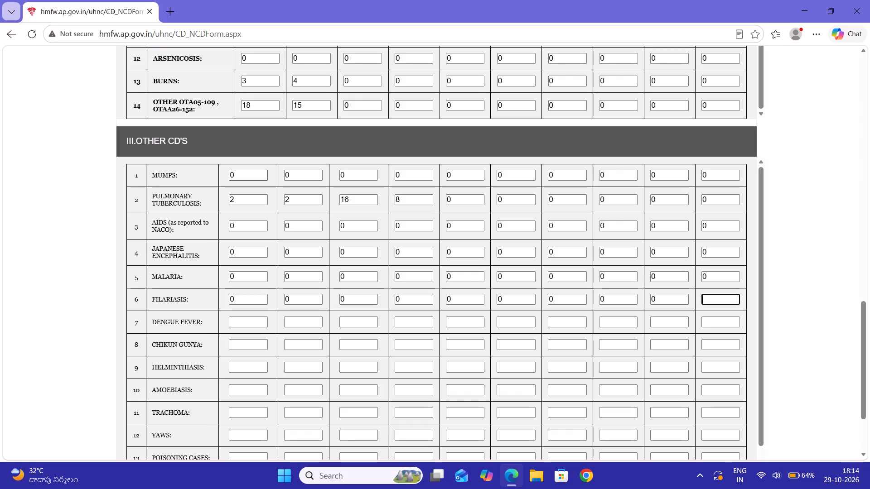
key("0")
key("Tab")
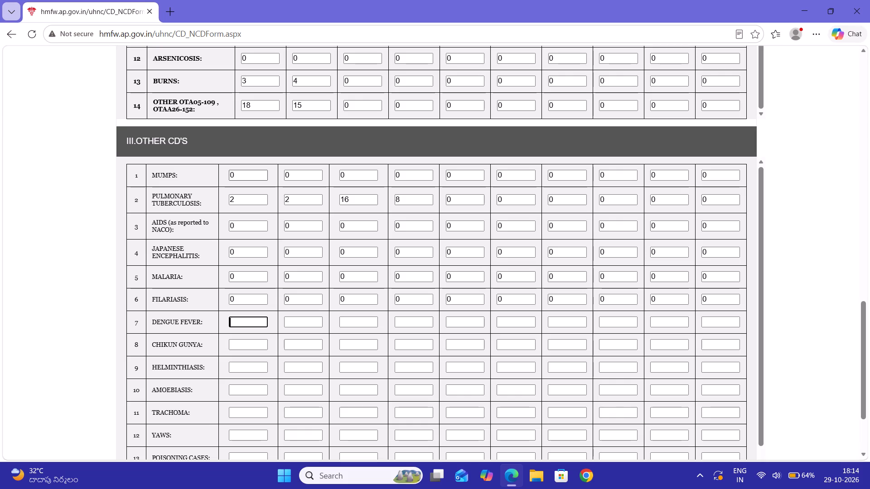
Enter 0 in all ten fields of the Dengue Fever row in the Other CD's section.
key("0")
key("Tab")
key("0")
key("Tab")
key("0")
key("Tab")
key("0")
key("Tab")
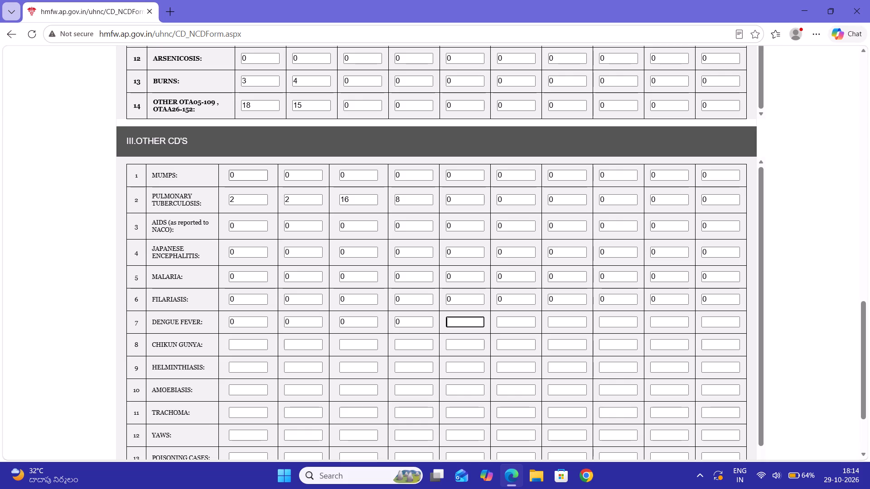
key("0")
key("Tab")
key("0")
key("Tab")
key("0")
key("Tab")
key("0")
key("Tab")
key("0")
key("Tab")
key("0")
key("Tab")
Enter 0 in all ten fields of the Chikun Gunya row in the Other CD's section.
key("0")
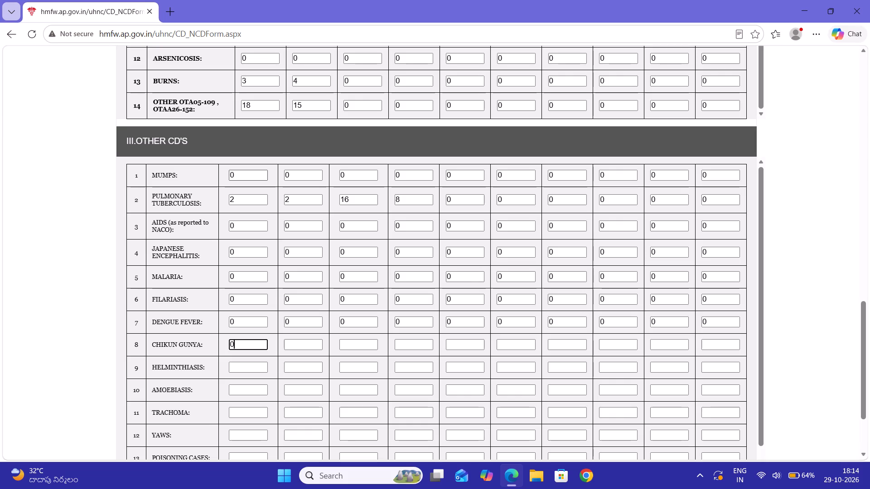
key("Tab")
key("0")
key("Tab")
key("0")
key("Tab")
key("0")
key("Tab")
key("0")
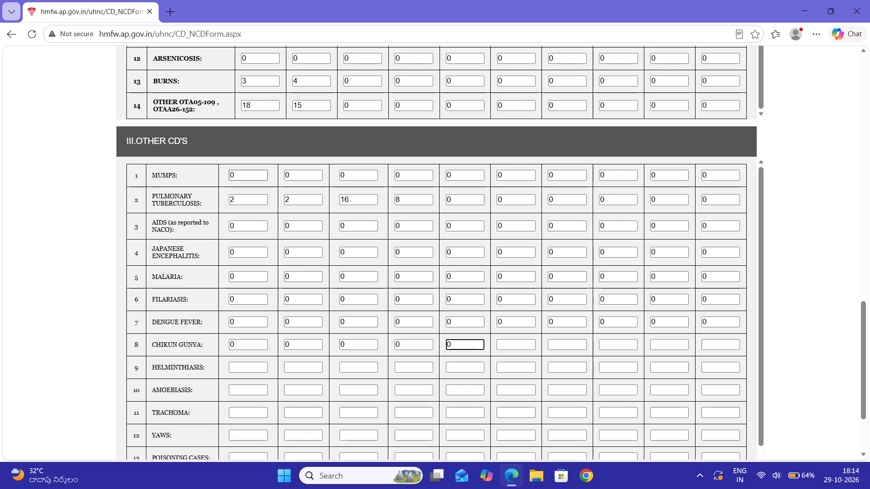
key("Tab")
key("0")
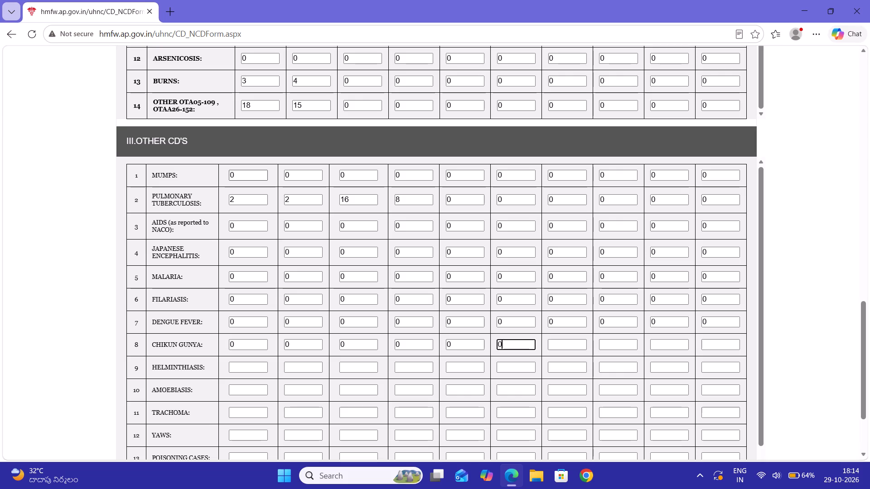
key("Tab")
key("0")
key("Tab")
key("0")
key("Tab")
key("0")
key("Tab")
key("0")
key("Tab")
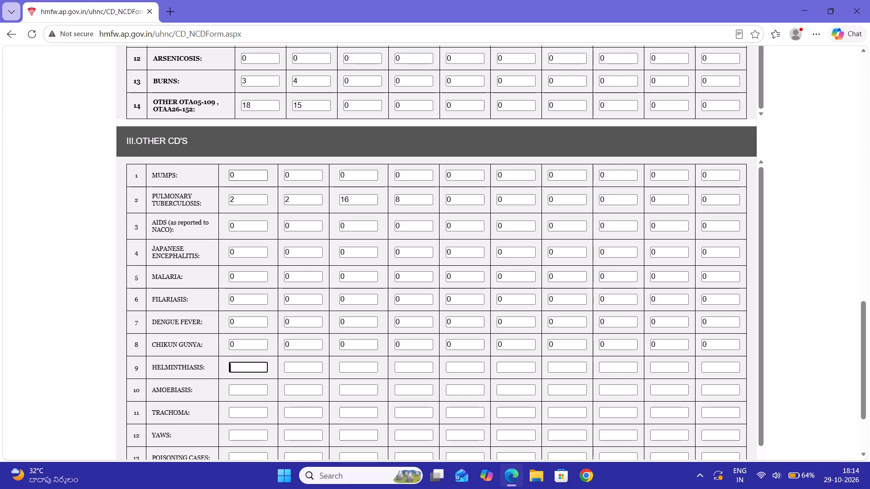
Fill in the Helminthiasis row with 1 in each of the first two fields and 0 in the remaining eight.
key("1")
key("Tab")
key("1")
key("Tab")
key("0")
key("Tab")
key("0")
key("Tab")
key("0")
key("Tab")
key("0")
key("Tab")
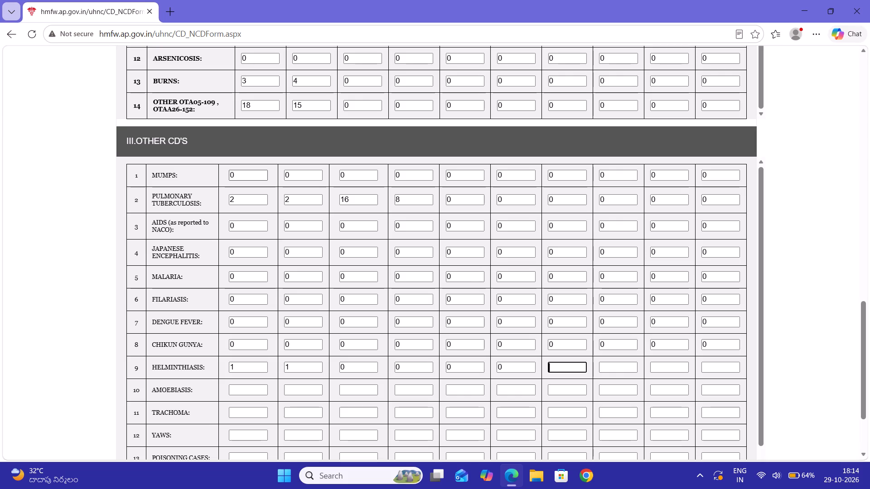
key("0")
key("Tab")
key("0")
key("Tab")
key("0")
key("Tab")
key("0")
key("Tab")
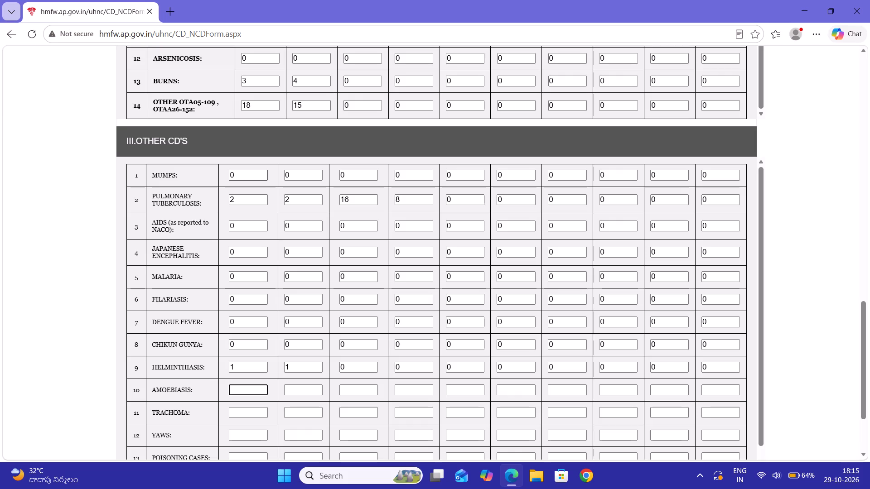
Enter 0 in all ten fields of the Amoebiasis row in the Other CD's section.
key("0")
key("Tab")
key("0")
key("Tab")
key("0")
key("Tab")
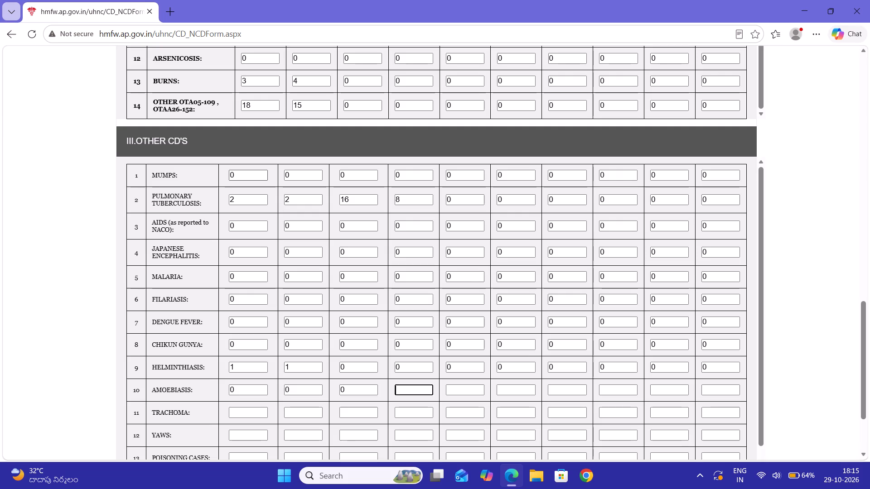
key("0")
key("Tab")
key("0")
key("Tab")
key("0")
key("Tab")
key("0")
key("Tab")
key("0")
key("Tab")
key("0")
key("Tab")
key("0")
key("Tab")
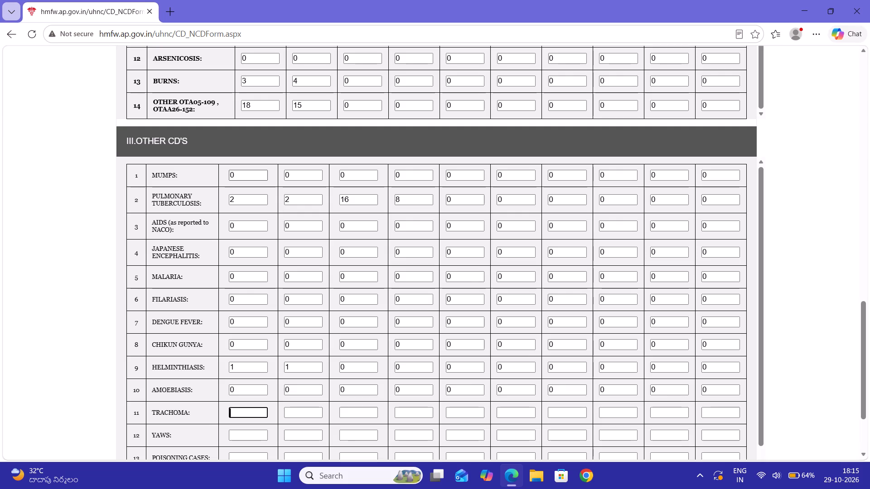
Enter 0 in all ten fields of the Trachoma row in the Other CD's section.
key("0")
key("Tab")
key("0")
key("Tab")
key("0")
key("Tab")
key("0")
key("Tab")
key("0")
key("Tab")
key("0")
key("Tab")
key("0")
key("Tab")
key("0")
key("Tab")
key("0")
key("Tab")
key("0")
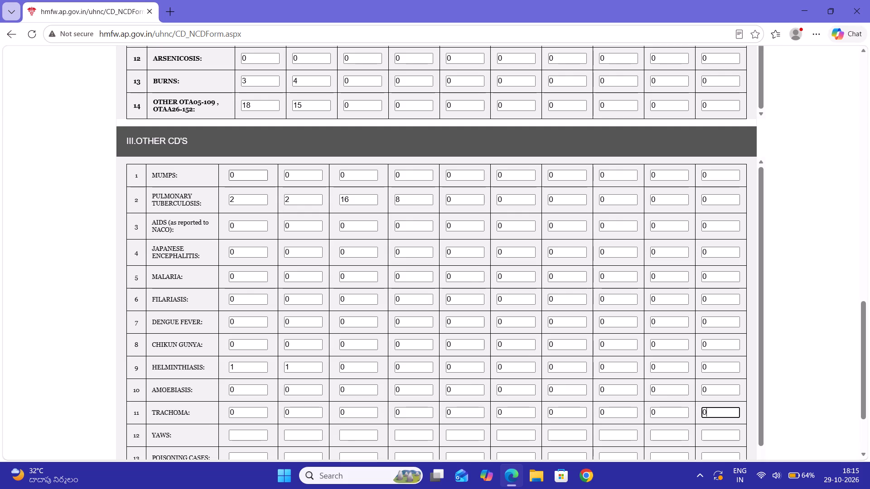
key("Tab")
Enter 0 in all ten fields of the Yaws row in the Other CD's section.
key("0")
key("Tab")
key("0")
key("Tab")
key("0")
key("Tab")
key("0")
key("Tab")
key("0")
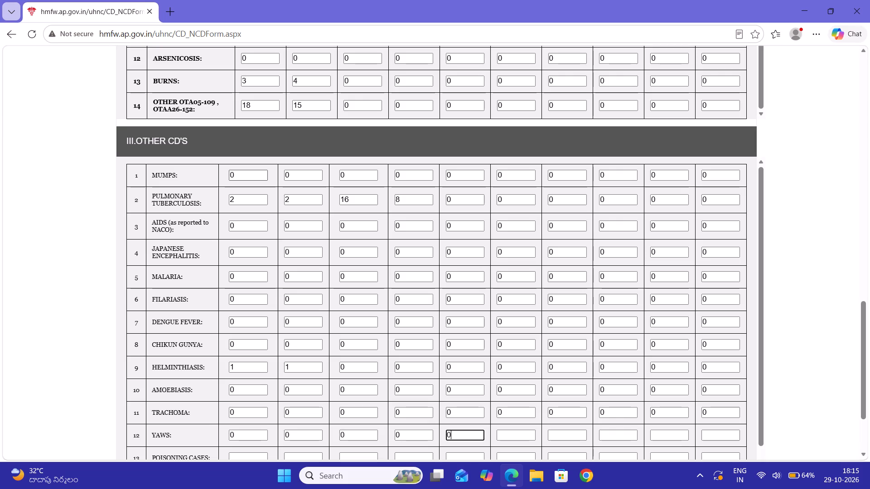
key("Tab")
key("0")
key("Tab")
key("0")
key("Tab")
key("0")
key("Tab")
key("0")
key("Tab")
key("0")
key("Tab")
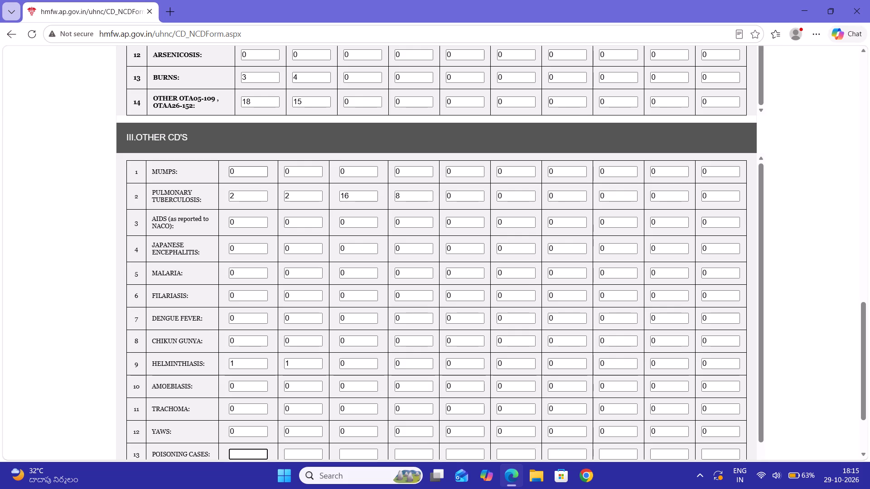
Enter 0 in all ten fields of the Poisoning Cases row in the Other CD's section.
type("00")
key("Tab")
key("BackSpace")
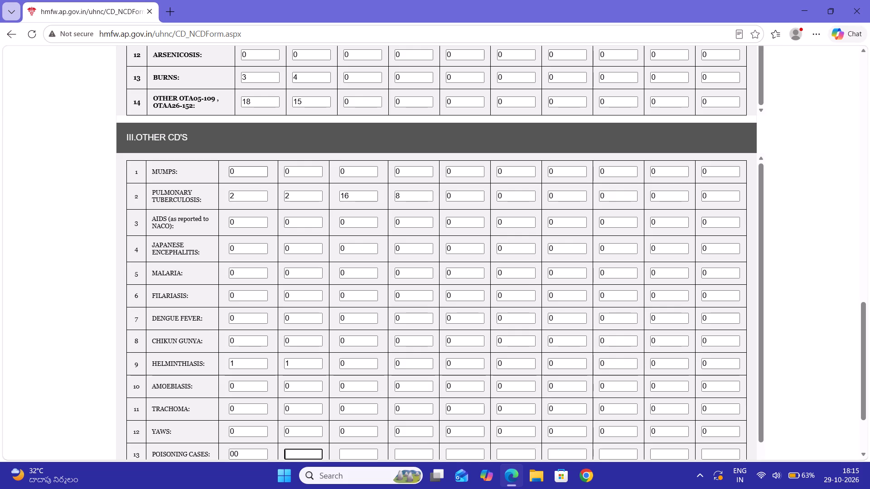
left_click(246, 457)
key("BackSpace")
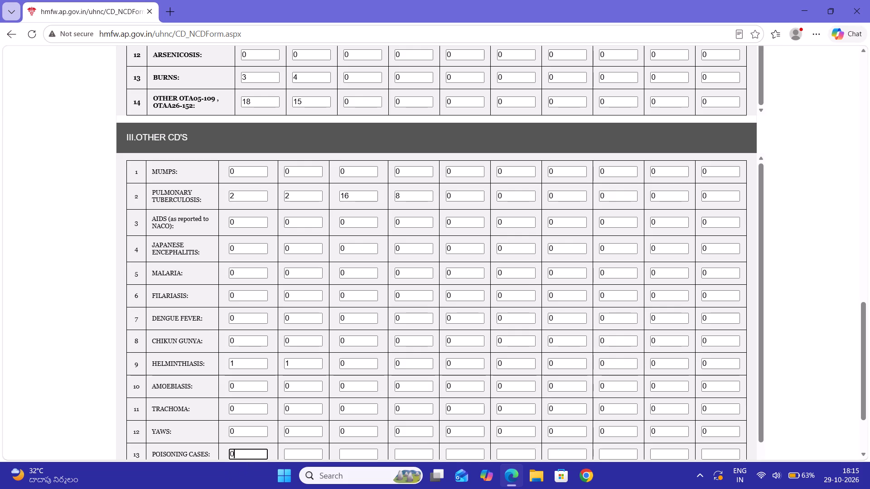
key("Tab")
key("0")
key("Tab")
key("0")
key("Tab")
key("0")
key("Tab")
key("0")
key("Tab")
key("0")
key("Tab")
key("0")
key("Tab")
key("0")
key("Tab")
key("0")
key("Tab")
key("0")
key("Tab")
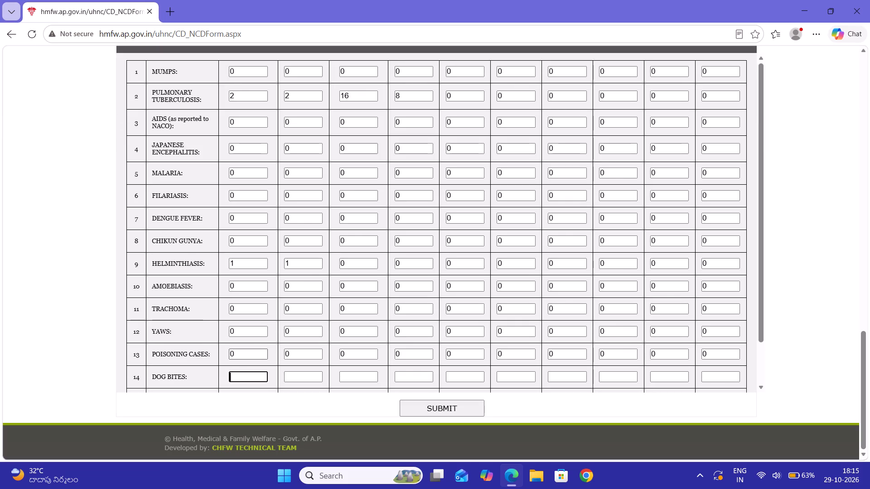
Fill in the Dog Bites row with 14 and 5 in the first two fields and 0 in the remaining eight.
type("14")
key("Tab")
key("5")
key("Tab")
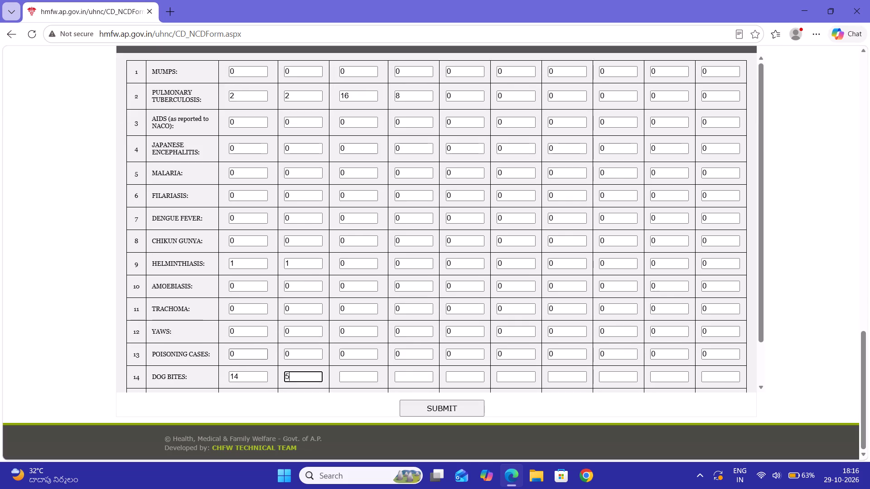
key("0")
key("Tab")
key("0")
key("Tab")
key("0")
key("Tab")
key("0")
key("Tab")
key("0")
key("Tab")
key("0")
key("Tab")
key("0")
key("Tab")
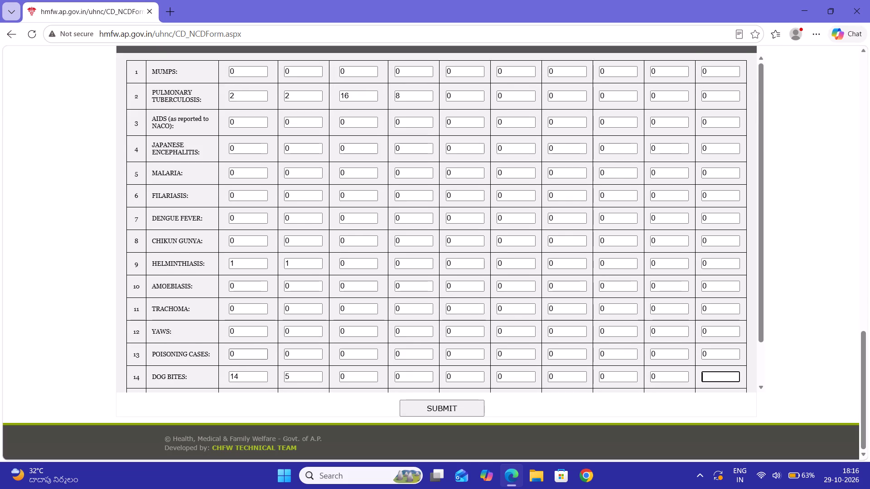
key("0")
key("Tab")
Enter 0 in all ten fields of the Swine Flue (H1,N1) row in the Other CD's section.
key("0")
key("Tab")
key("0")
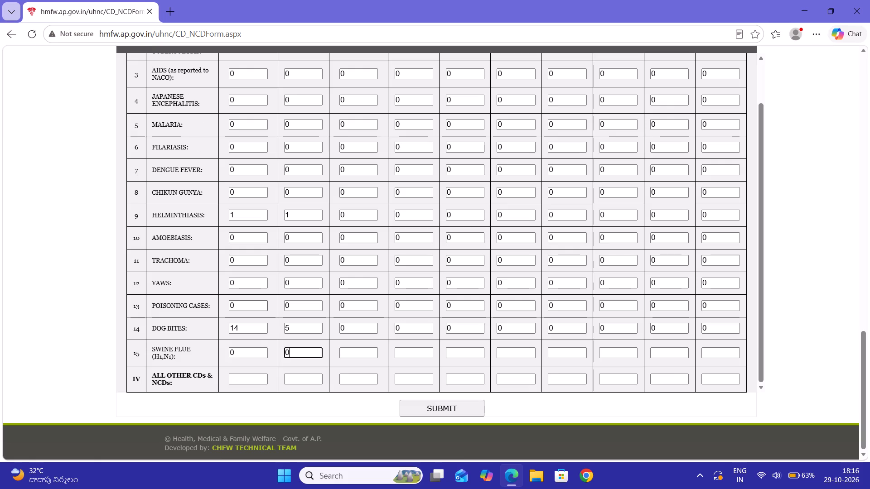
key("Tab")
key("0")
key("Tab")
key("0")
key("Tab")
key("0")
key("Tab")
key("0")
key("Tab")
key("0")
key("Tab")
key("0")
key("Tab")
key("0")
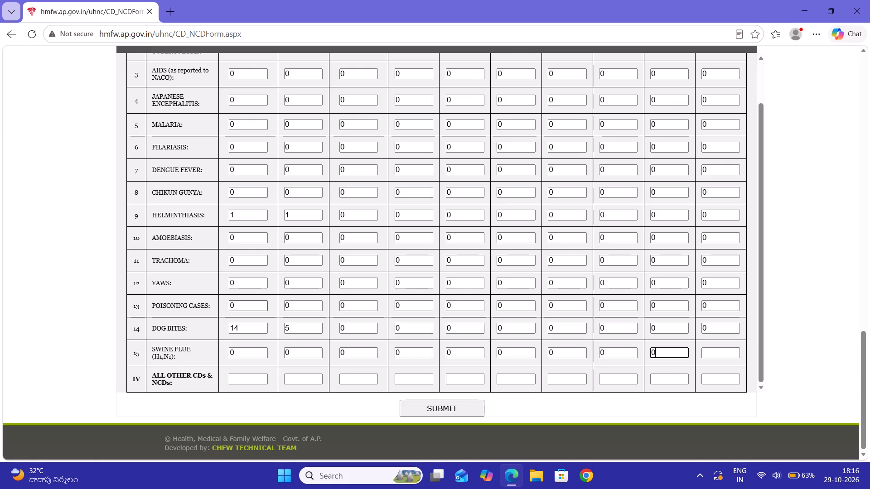
key("Tab")
key("0")
key("Tab")
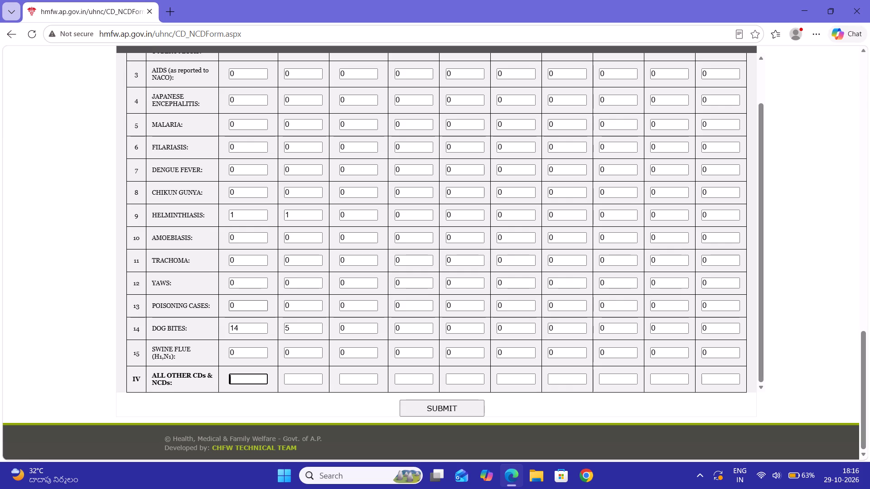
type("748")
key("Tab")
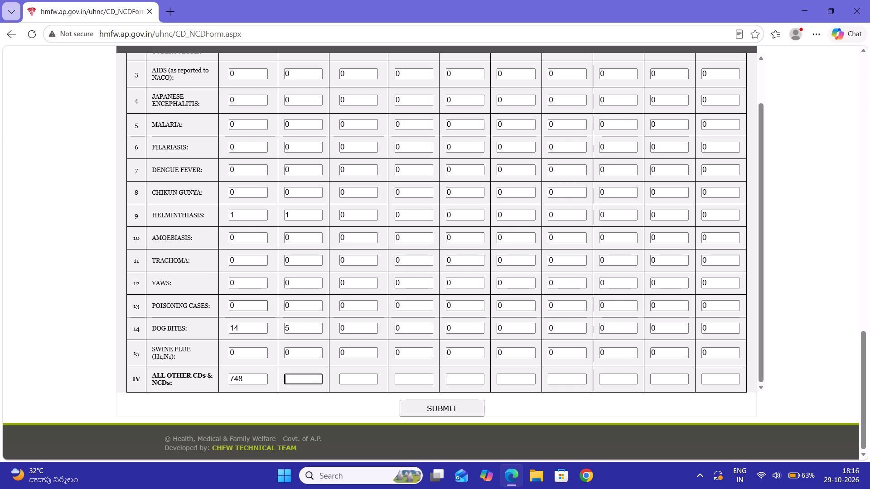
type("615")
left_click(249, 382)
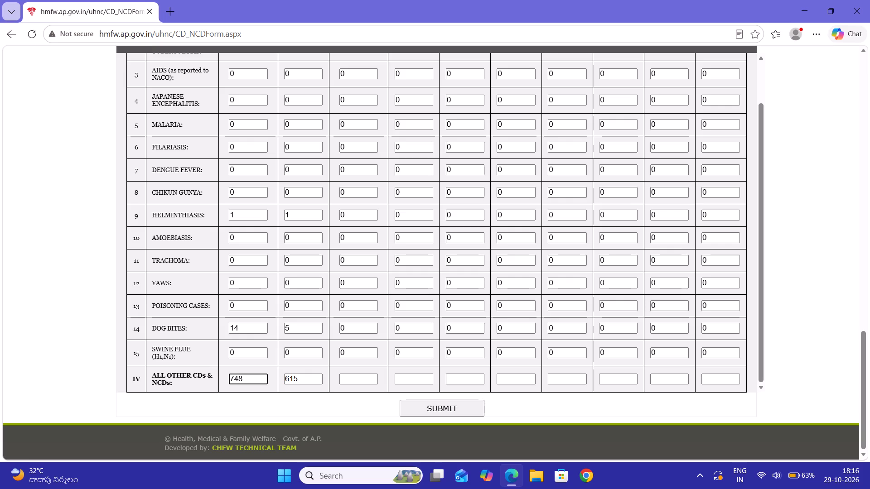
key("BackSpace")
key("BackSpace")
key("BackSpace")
Fill in the All Other CDs & NCDs row with 949, 796, 35 and 26 in the first four fields and 0 in the remaining six.
type("949")
key("Tab")
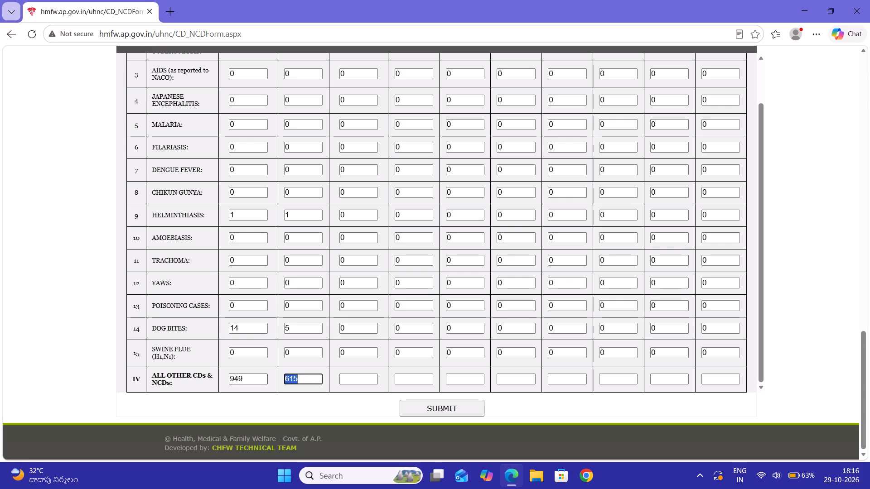
type("796")
key("Tab")
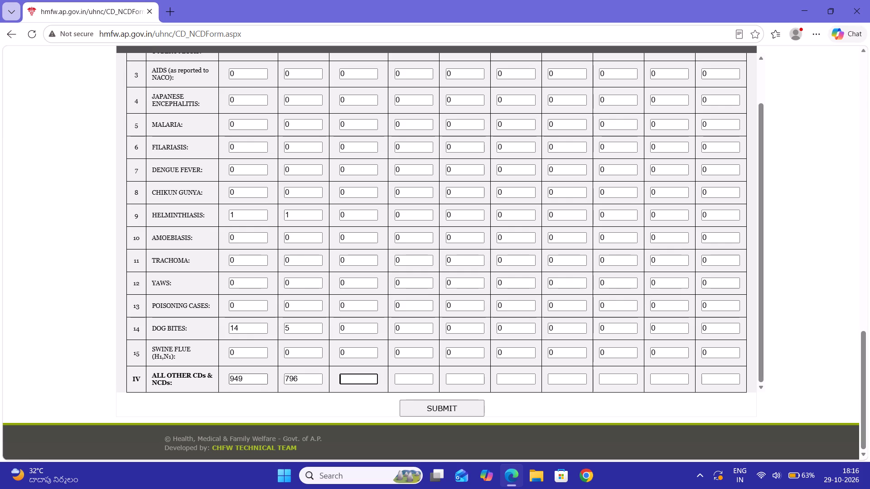
type("35")
key("Tab")
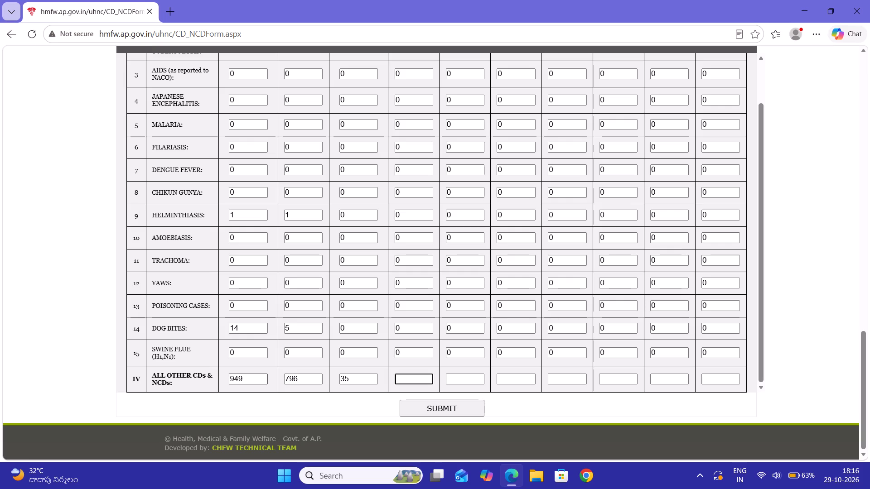
type("26")
key("Tab")
key("0")
key("Tab")
key("0")
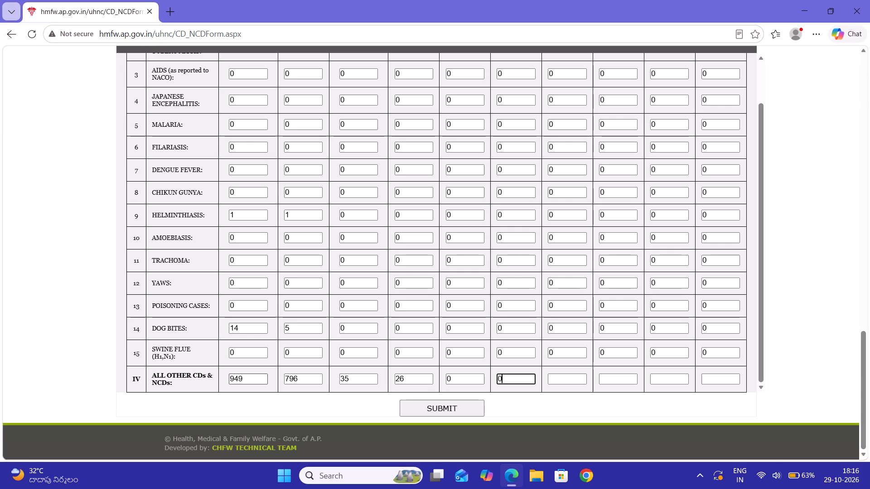
key("Tab")
key("0")
key("Tab")
key("0")
key("Tab")
key("0")
key("Tab")
key("0")
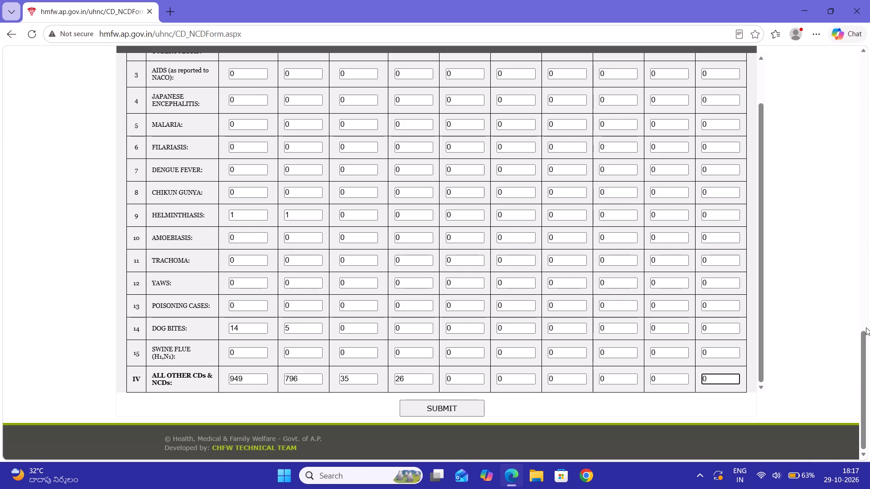
Review the entered counts in the Other CD's section and back up through the Non CD Diseases section.
left_click_drag(865, 333, 862, 299)
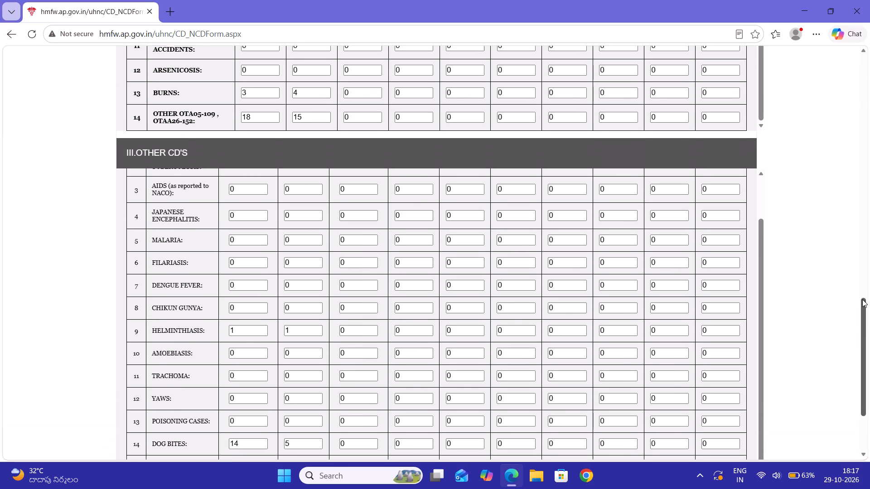
left_click_drag(862, 299, 862, 298)
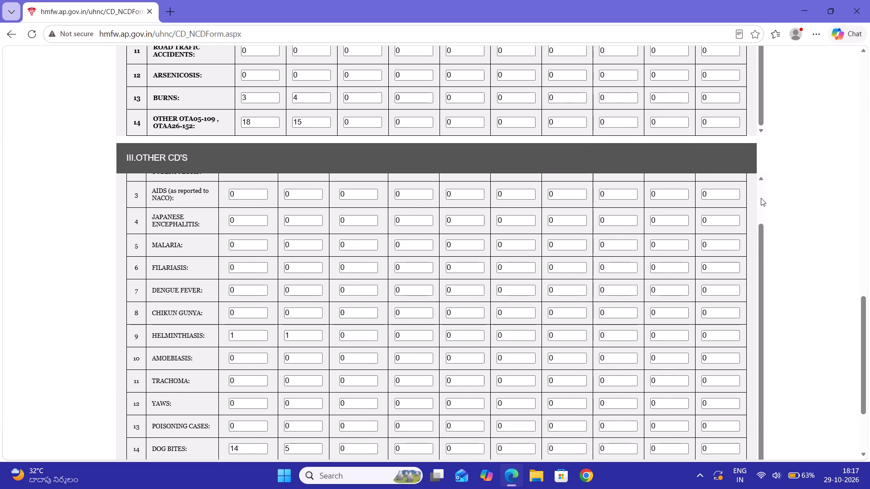
left_click(761, 198)
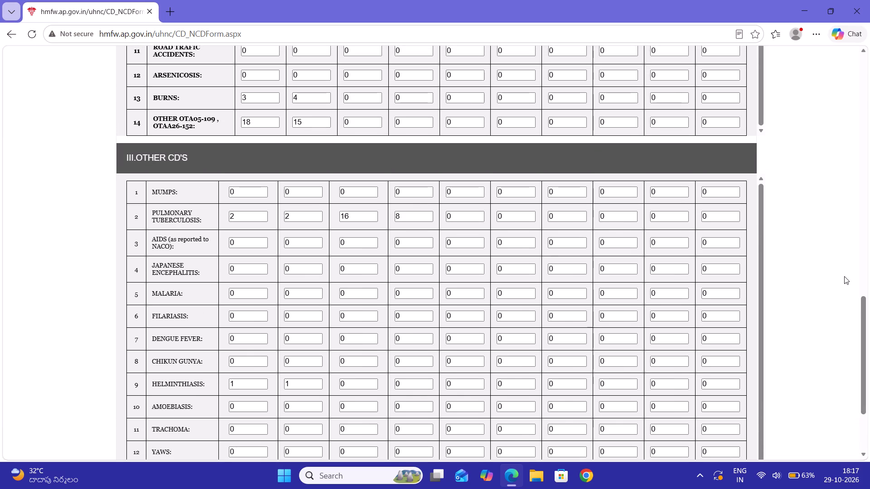
left_click_drag(864, 299, 858, 255)
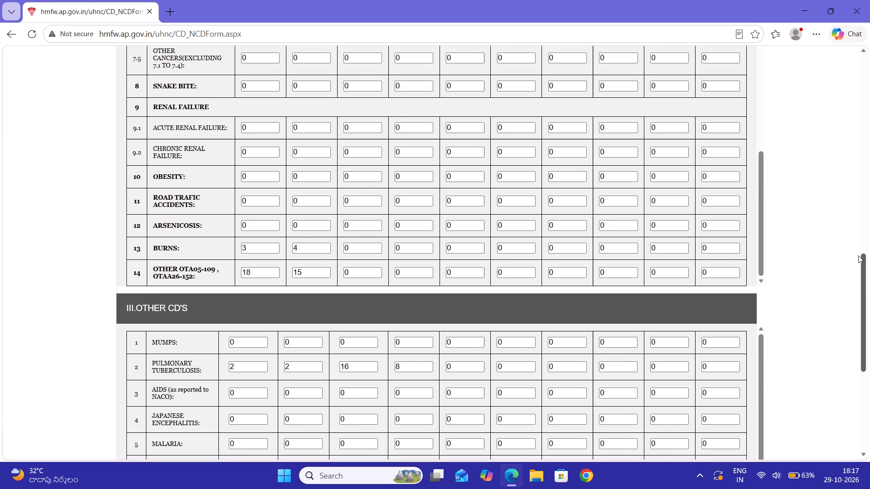
left_click_drag(858, 255, 859, 235)
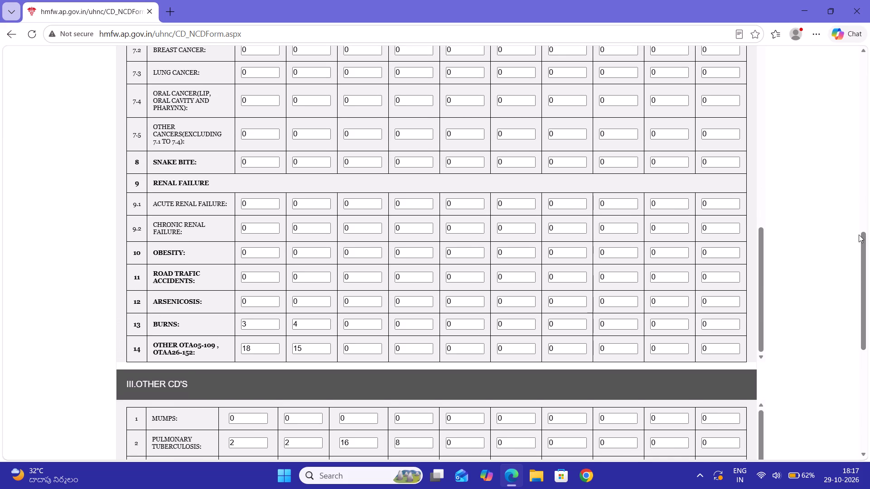
left_click(760, 197)
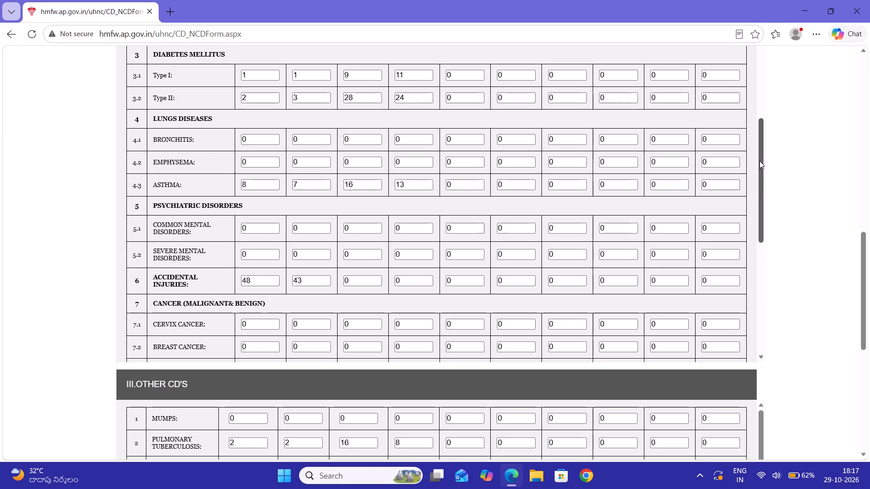
left_click(760, 105)
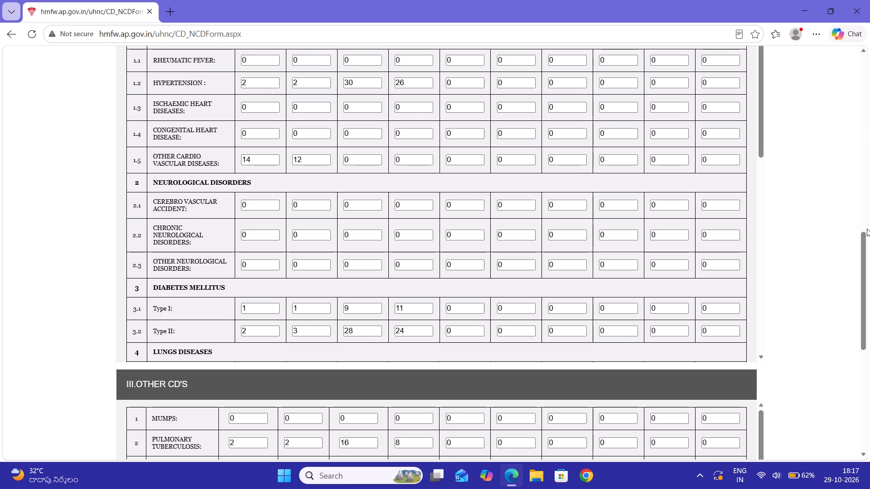
left_click_drag(863, 234, 860, 201)
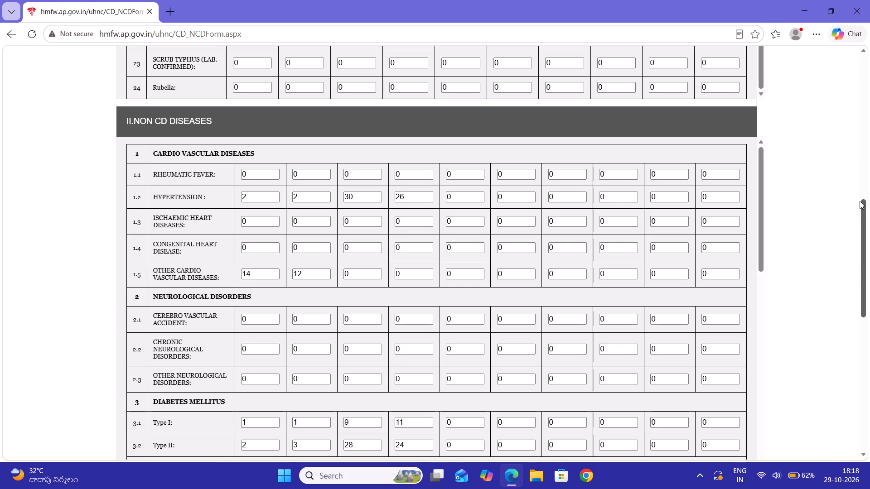
Check the entered counts in the CD Diseases section, from Cholera through Rubella.
left_click(865, 177)
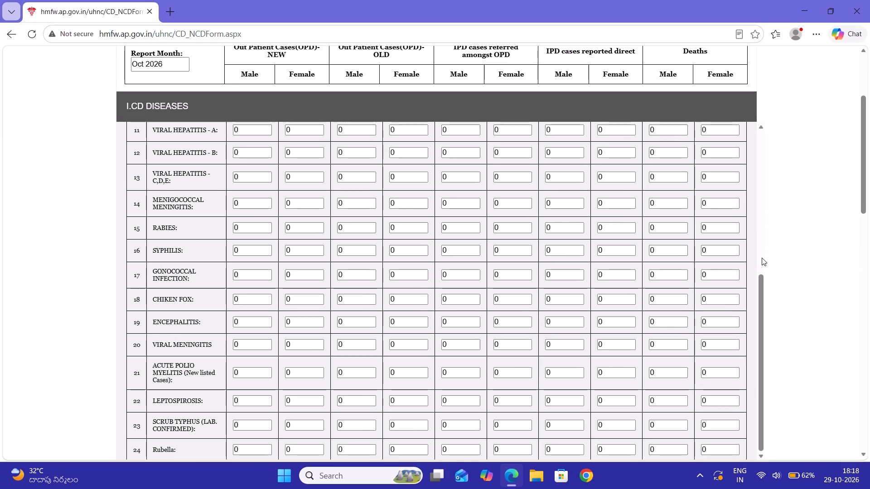
left_click(762, 256)
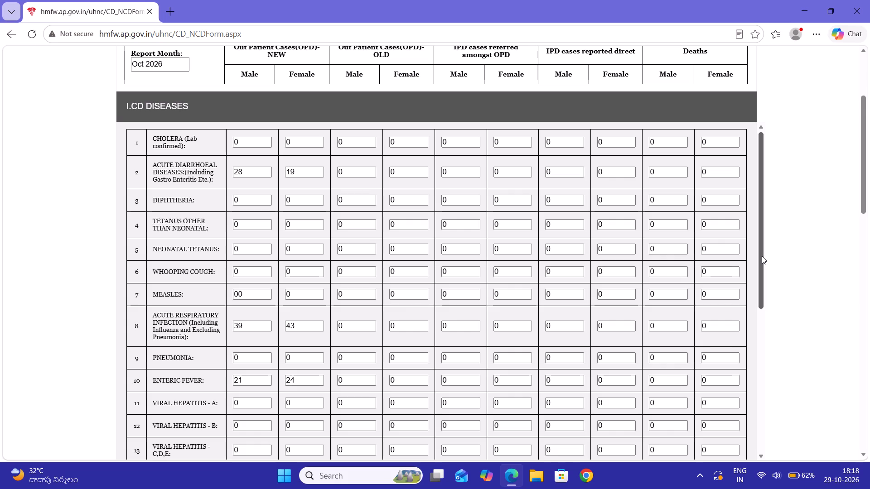
left_click(760, 300)
left_click_drag(760, 300, 754, 337)
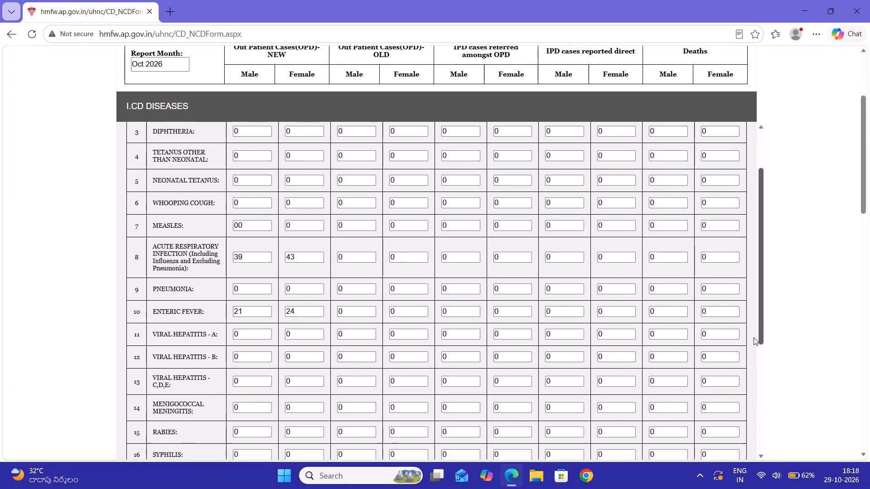
left_click_drag(754, 337, 753, 376)
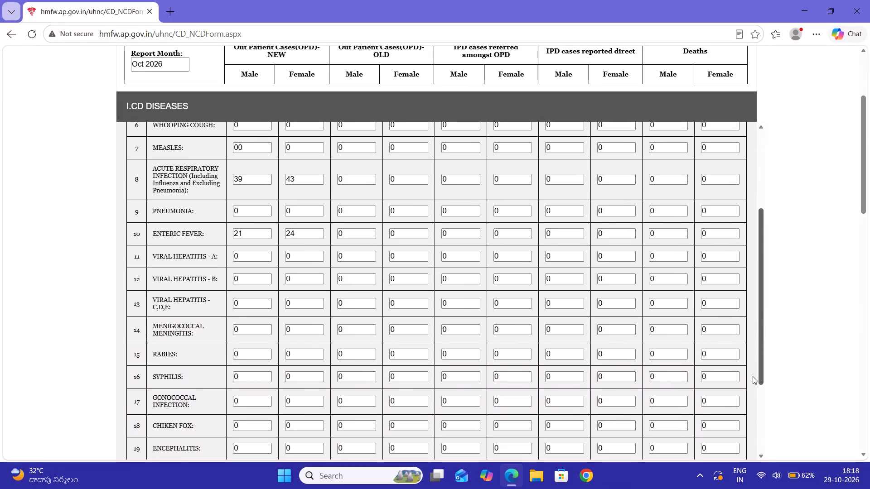
left_click_drag(753, 376, 749, 394)
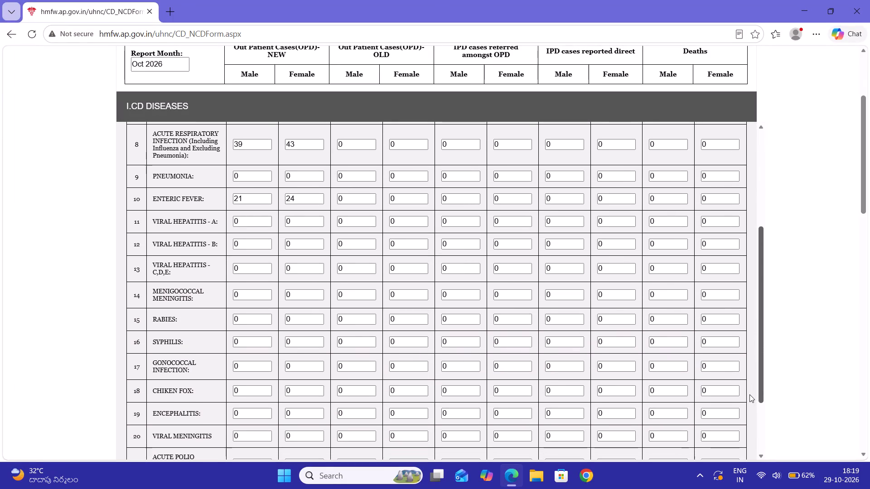
left_click_drag(749, 394, 748, 430)
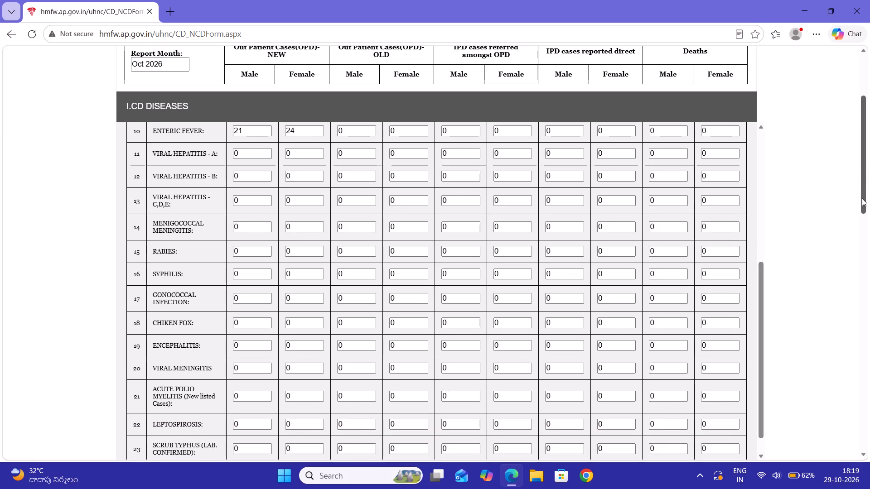
left_click_drag(862, 198, 857, 223)
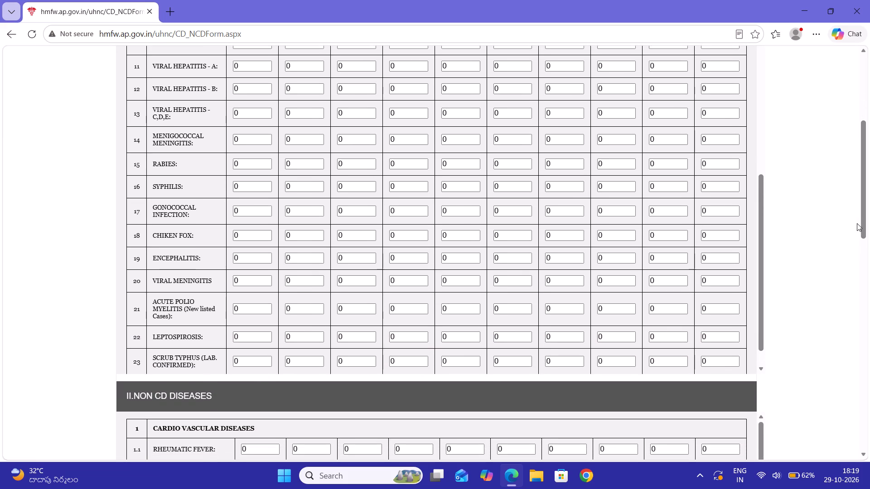
left_click(761, 355)
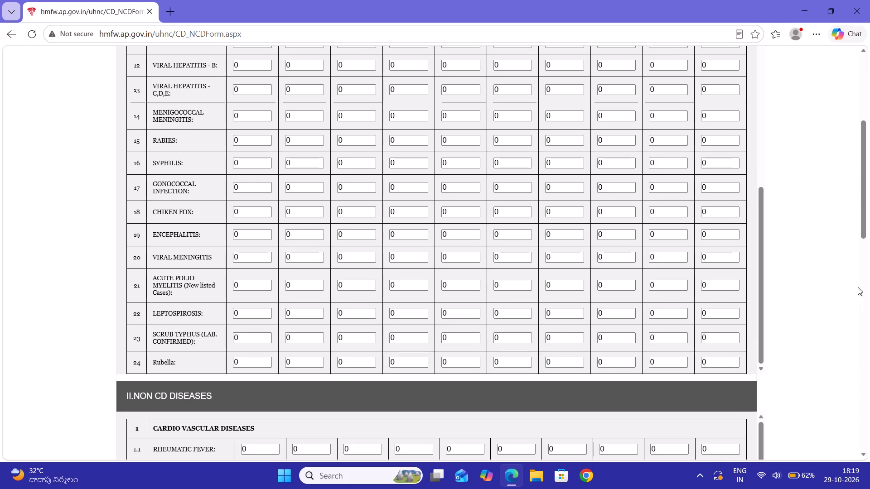
Check the entered counts in the Non CD Diseases section, from Cardio Vascular Diseases through the Burns and Other rows.
left_click_drag(864, 231, 859, 271)
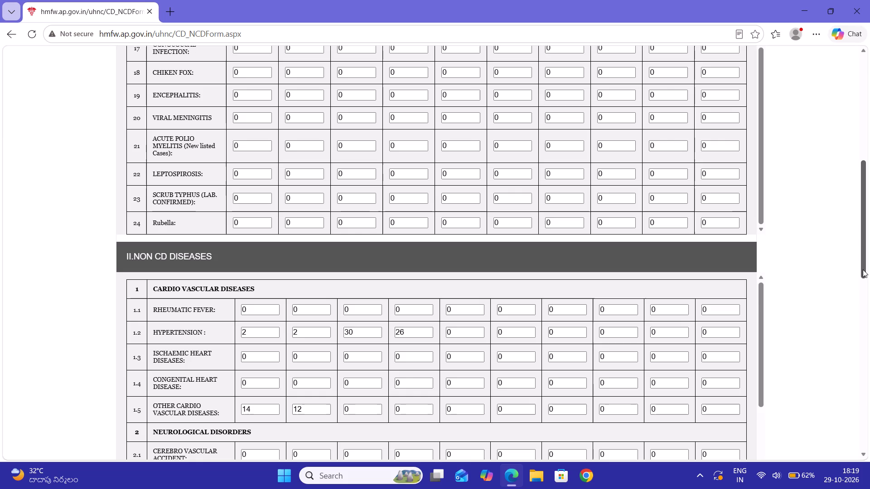
left_click(863, 269)
left_click_drag(865, 264, 861, 299)
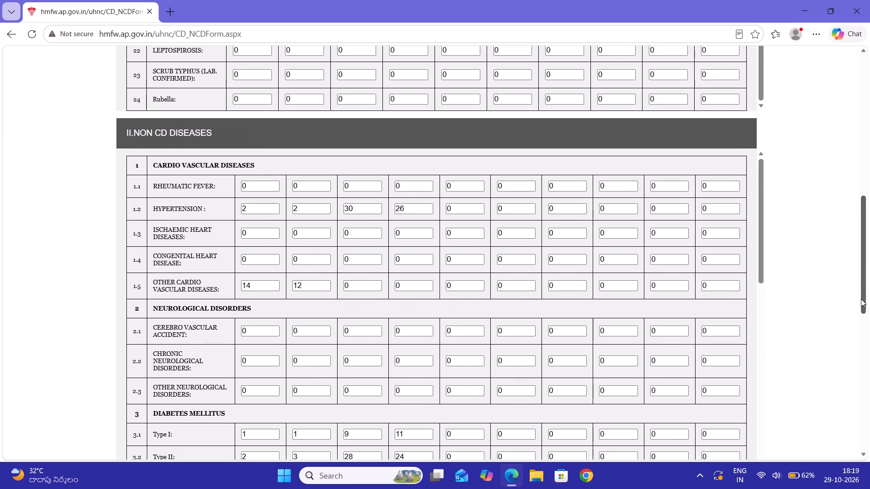
left_click(762, 276)
left_click_drag(762, 276, 763, 291)
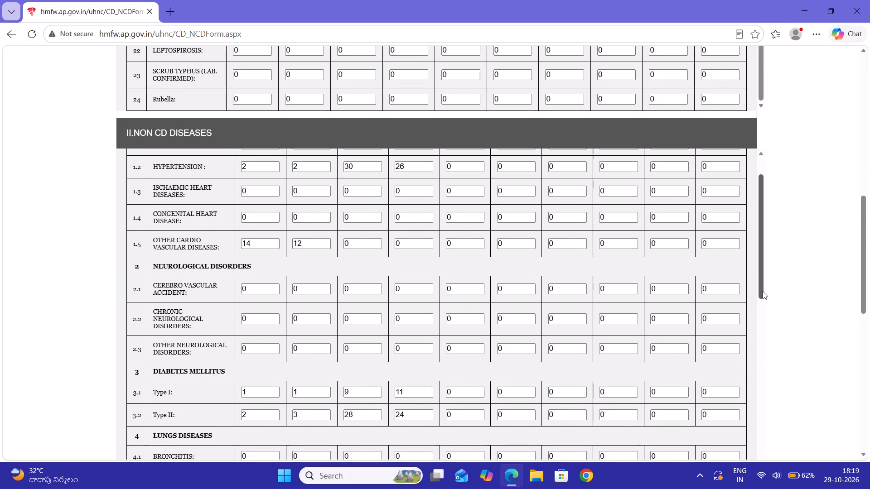
left_click_drag(763, 291, 763, 302)
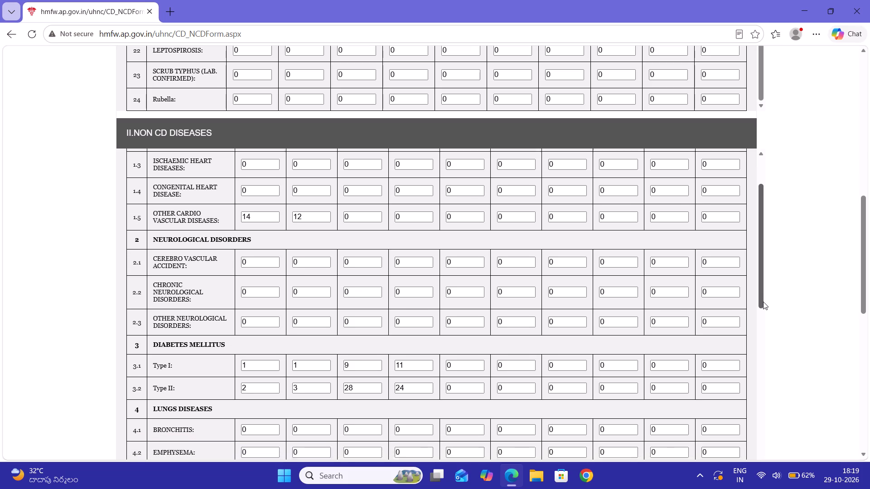
left_click_drag(763, 302, 759, 336)
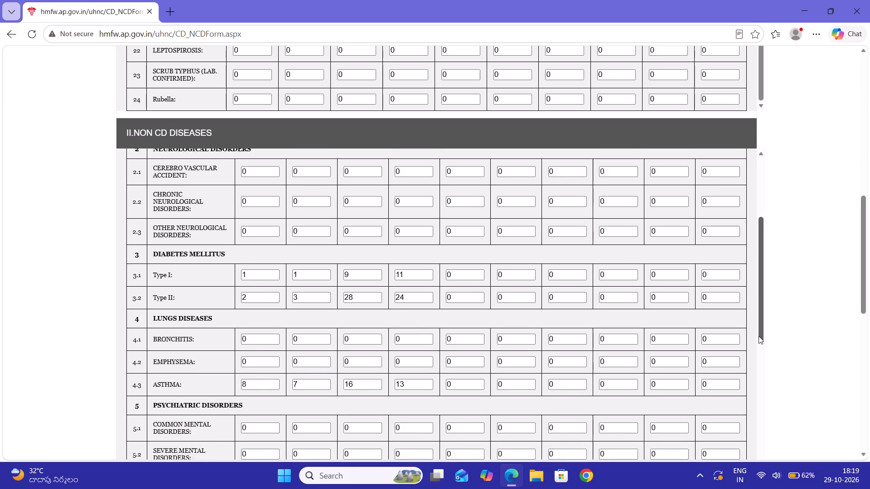
left_click_drag(759, 336, 758, 348)
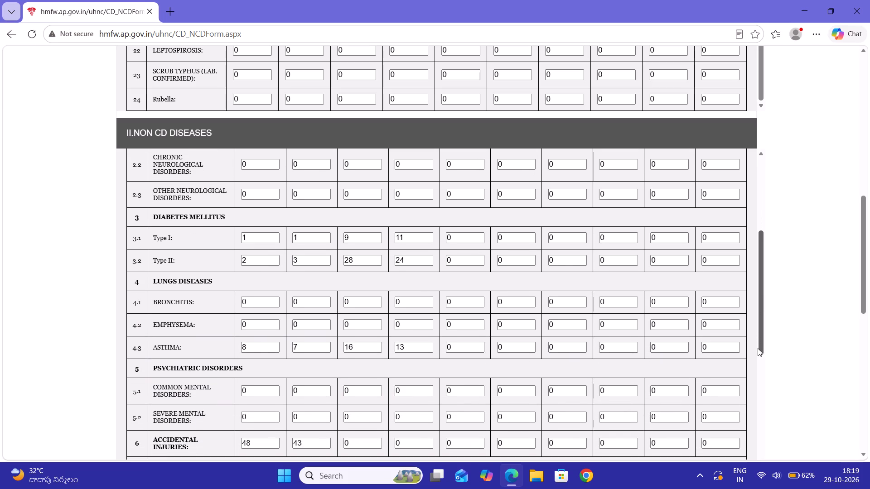
left_click_drag(758, 348, 759, 373)
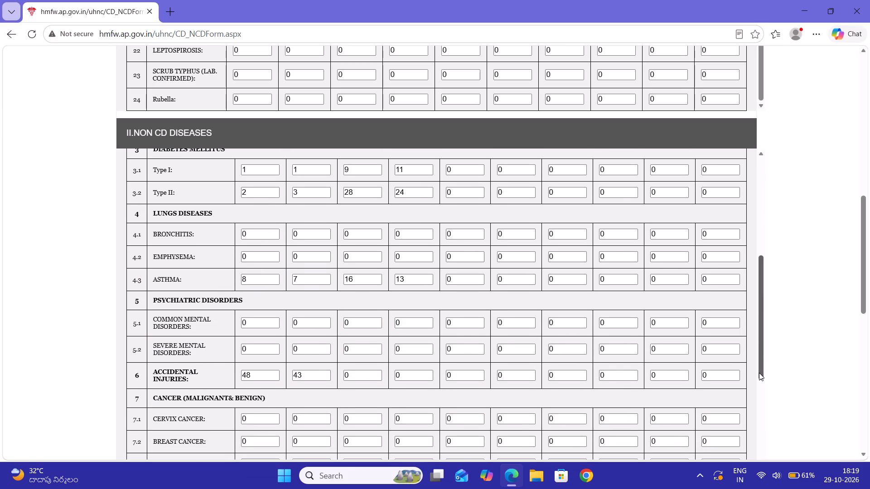
left_click_drag(759, 373, 759, 377)
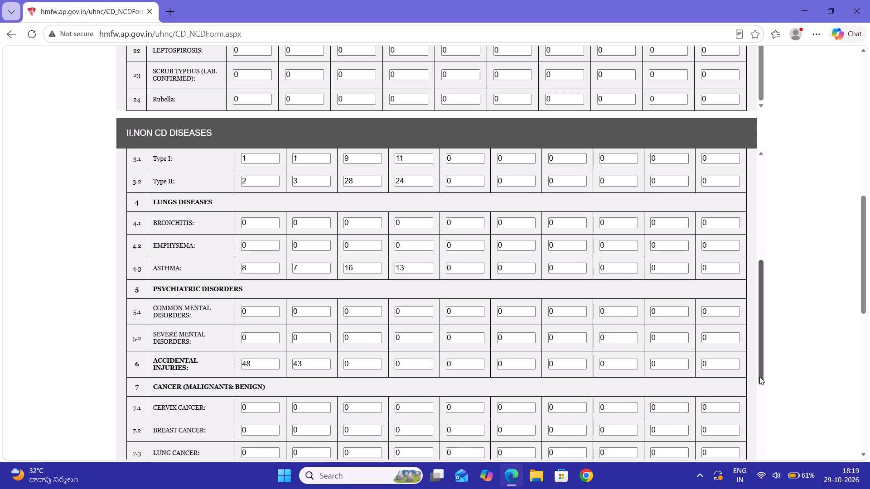
left_click_drag(759, 377, 762, 356)
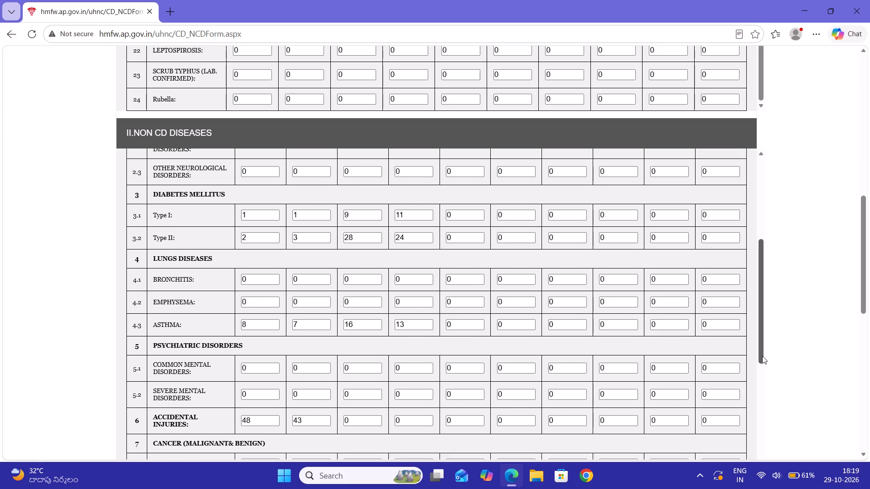
left_click_drag(762, 356, 759, 292)
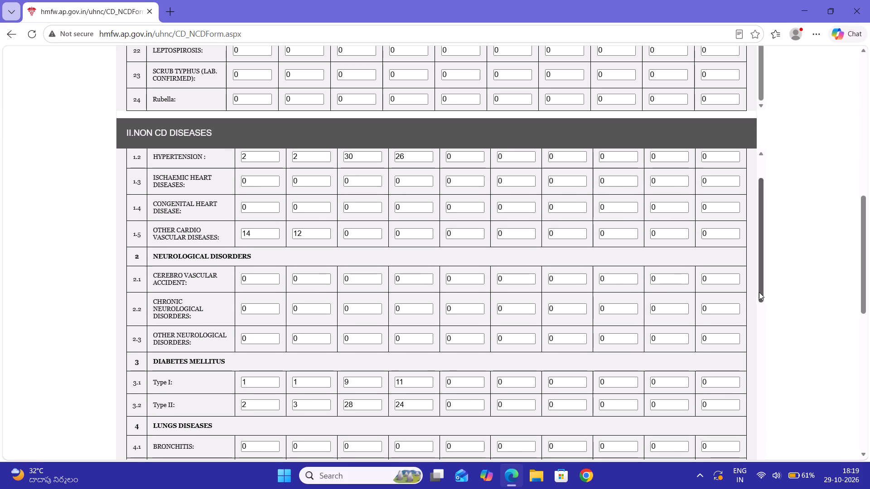
left_click_drag(759, 292, 758, 337)
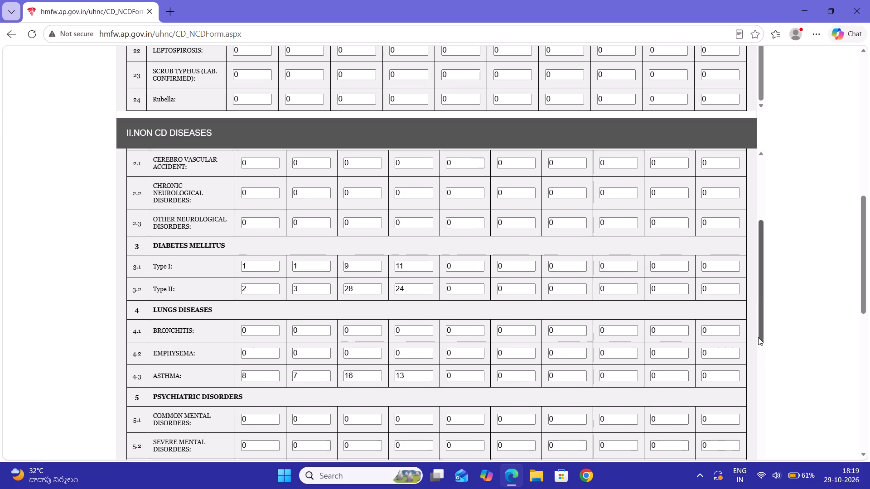
left_click_drag(758, 337, 760, 368)
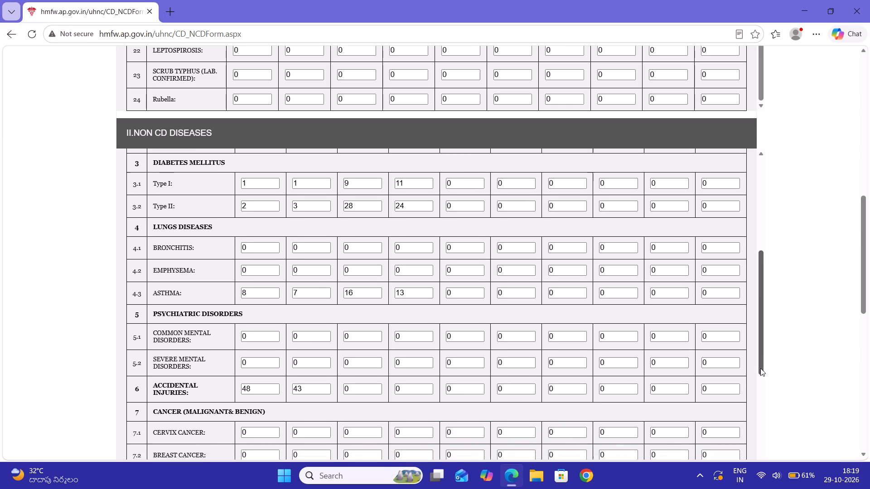
left_click_drag(760, 368, 760, 469)
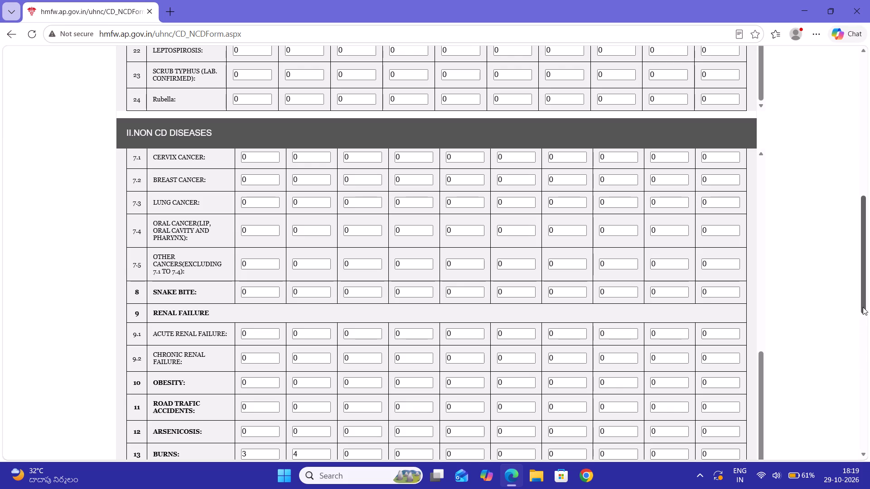
left_click_drag(863, 305, 863, 325)
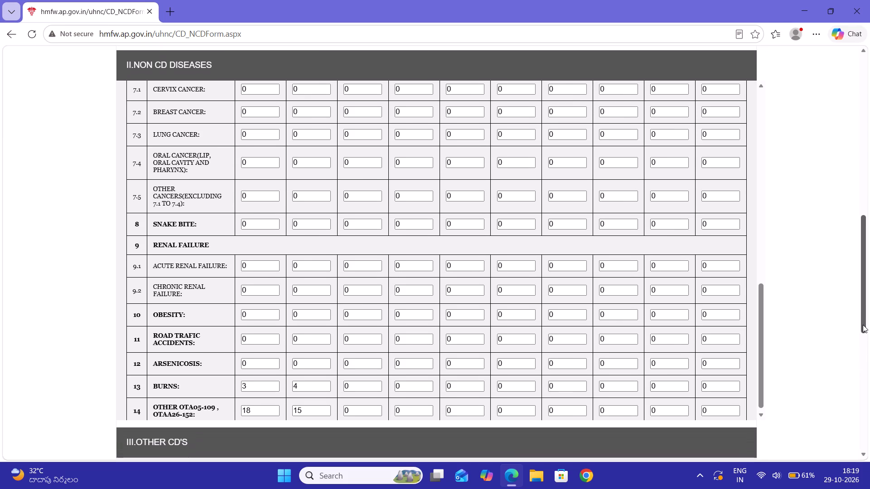
left_click_drag(863, 325, 862, 332)
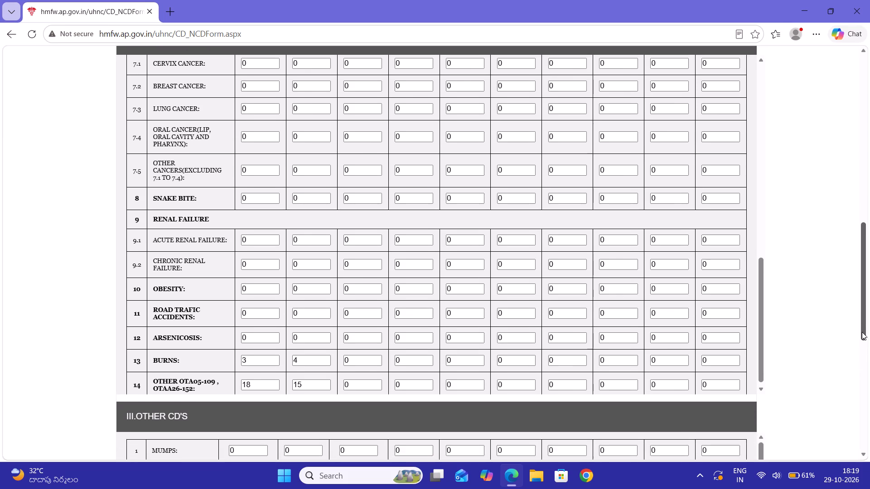
Check the entered counts in the Other CD's section, from Mumps through the All Other CDs & NCDs row.
left_click_drag(862, 332, 869, 419)
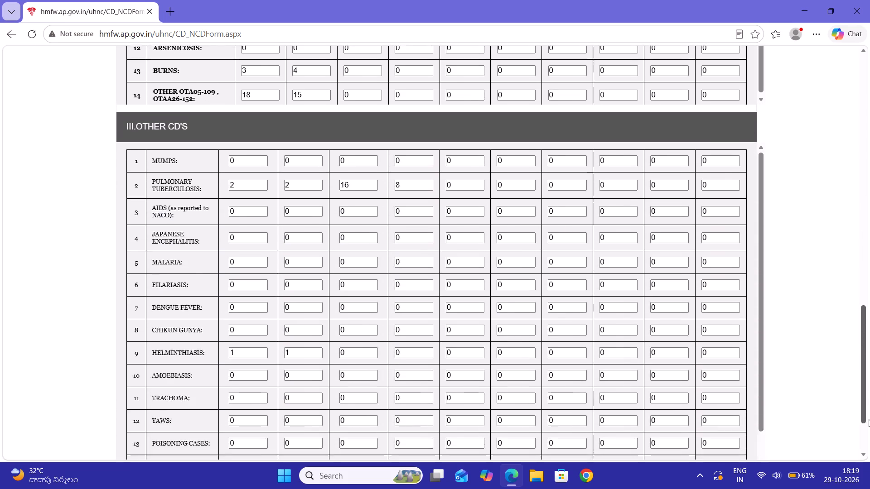
left_click_drag(869, 419, 869, 454)
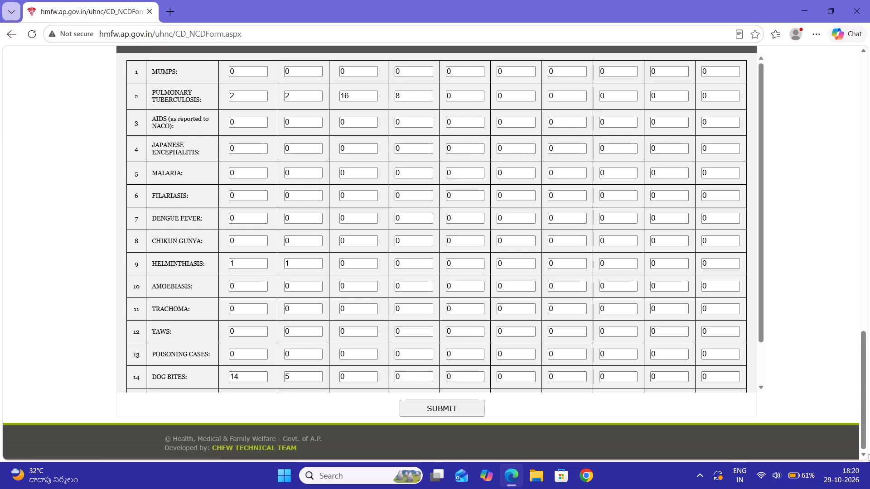
left_click(762, 375)
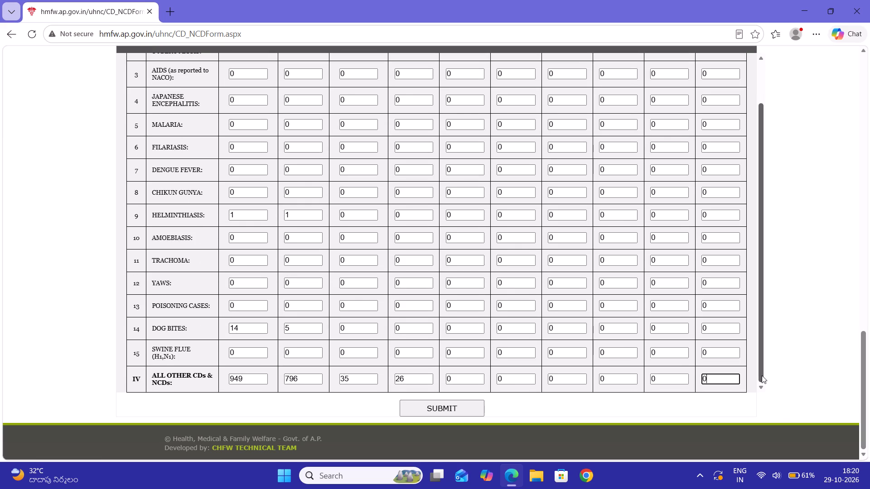
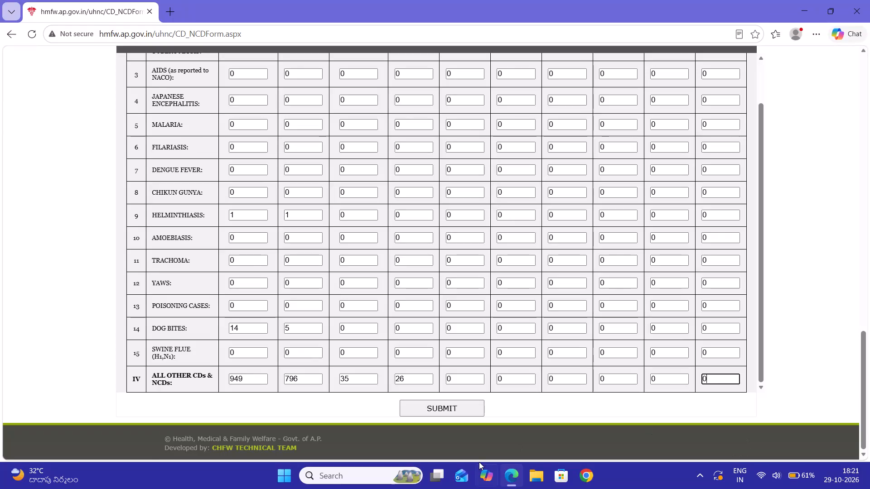
In the All Other CDs & NCDs row, set the first count to 748 and the second count to 615.
left_click(248, 374)
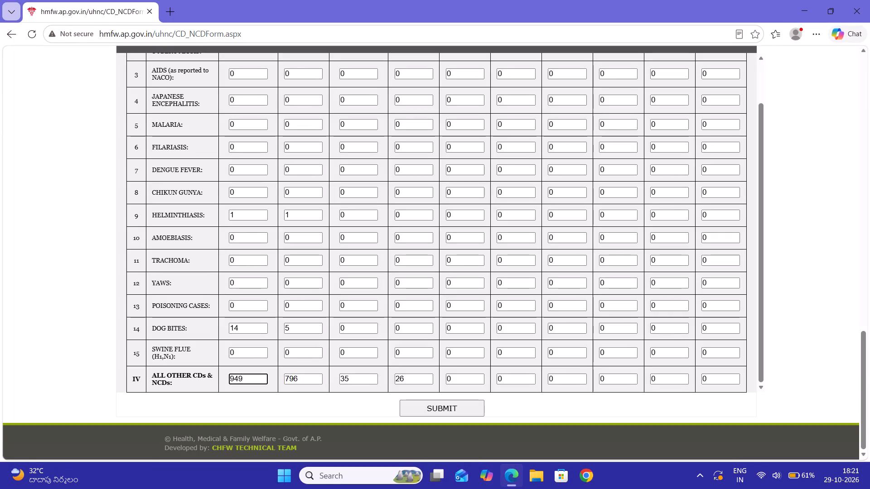
key("BackSpace")
key("BackSpace")
key("BackSpace")
type("748")
left_click(312, 383)
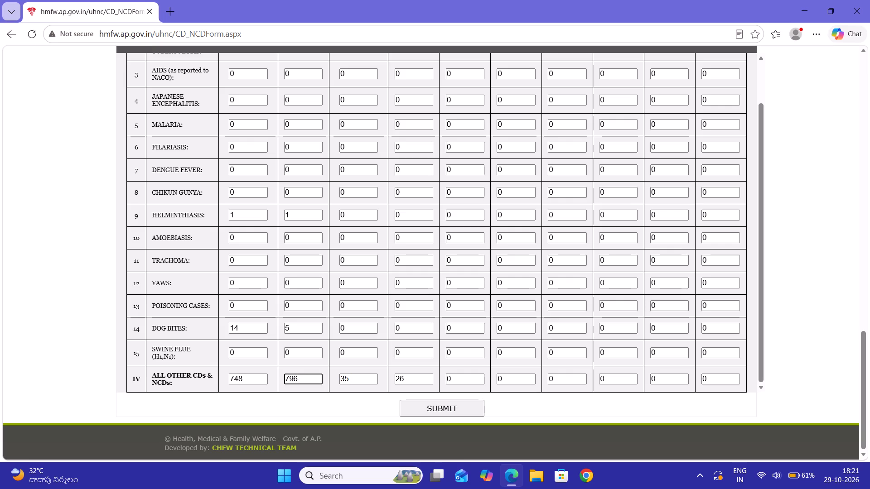
key("BackSpace")
key("BackSpace")
key("BackSpace")
type("615")
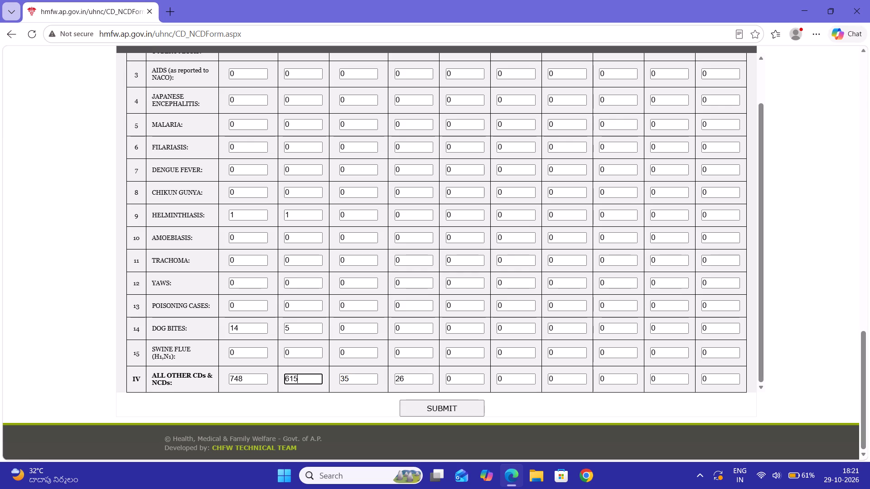
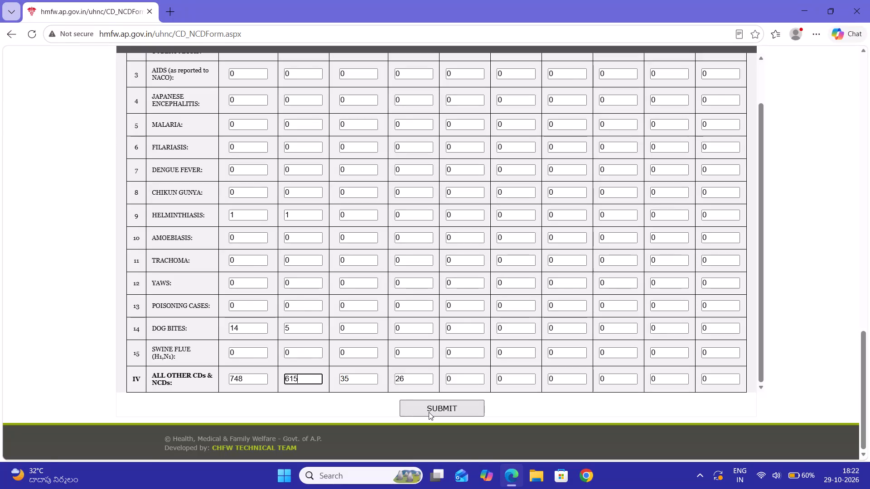
Submit the completed CD & NCD disease report form.
left_click(429, 412)
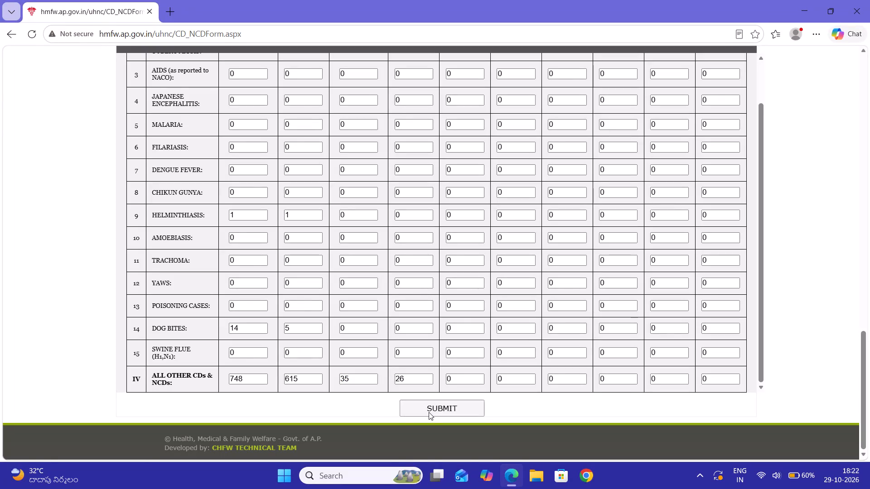
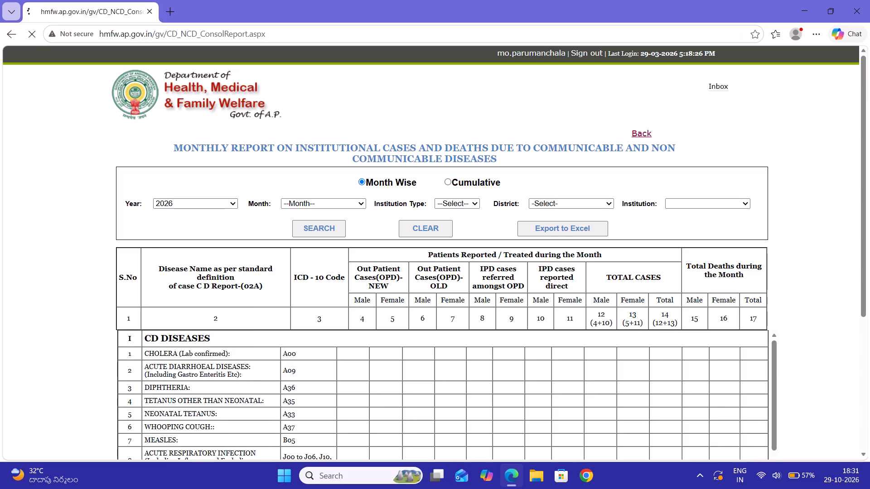
Search the month-wise consolidated report for September 2026, institution type DH, district Nandyal, institution Parumanchala.
left_click(297, 208)
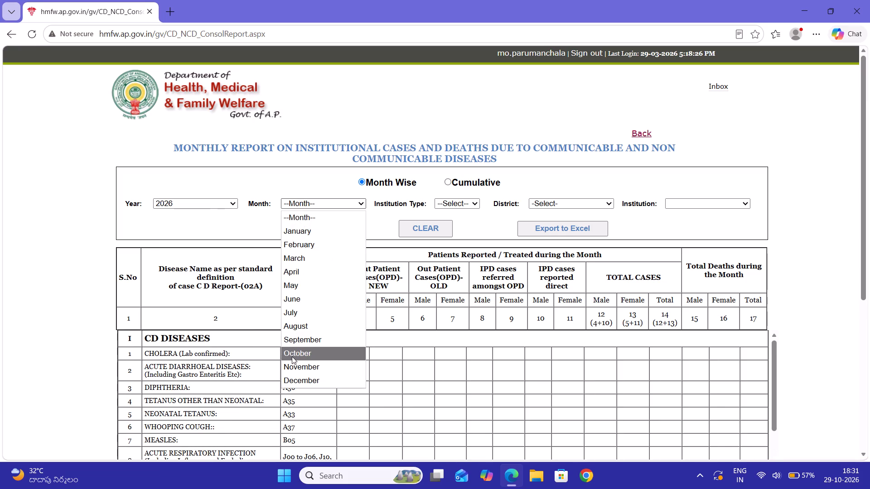
left_click(306, 340)
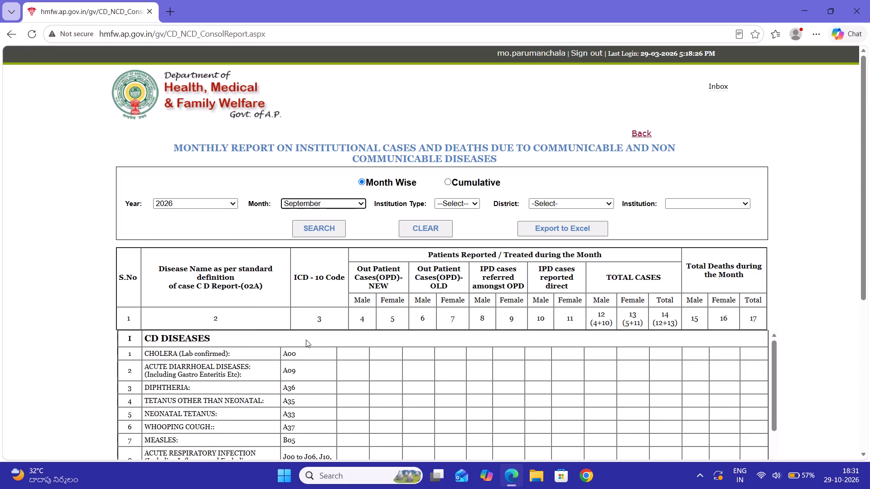
left_click(457, 203)
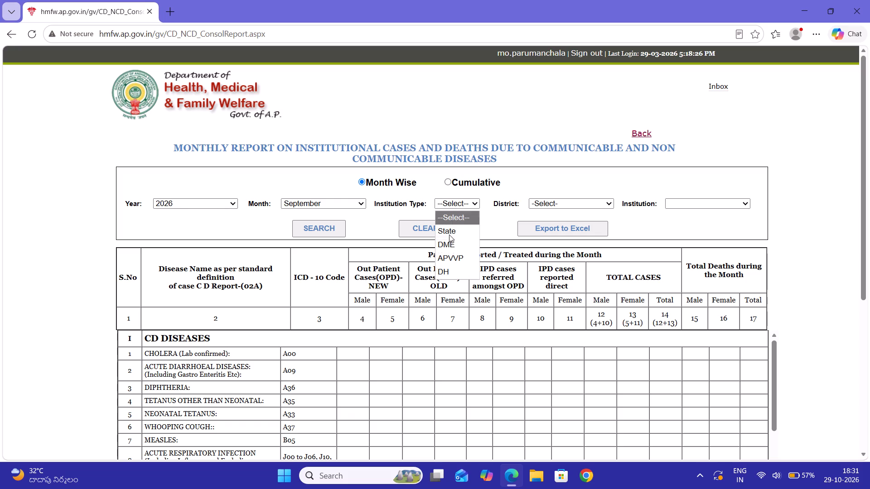
left_click(442, 268)
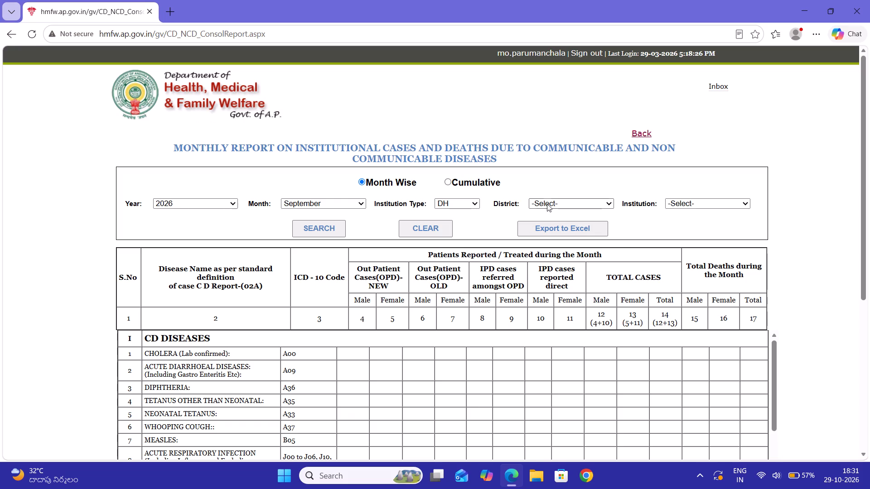
left_click(544, 207)
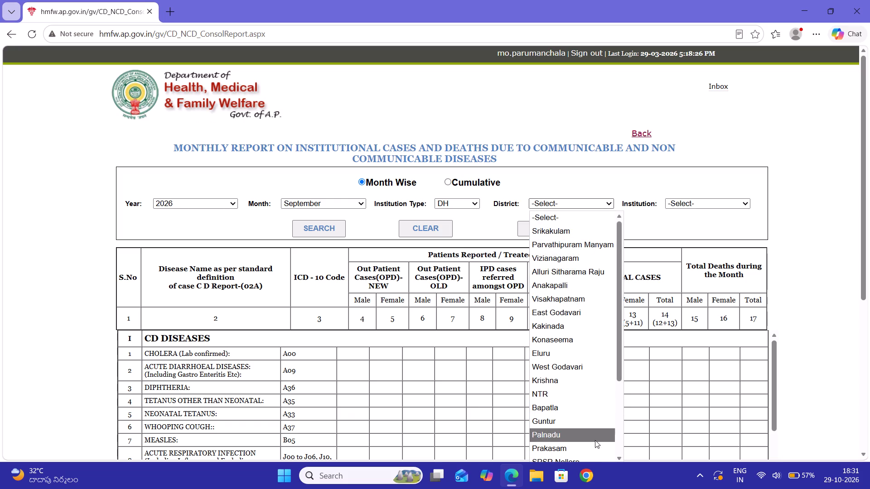
left_click(619, 426)
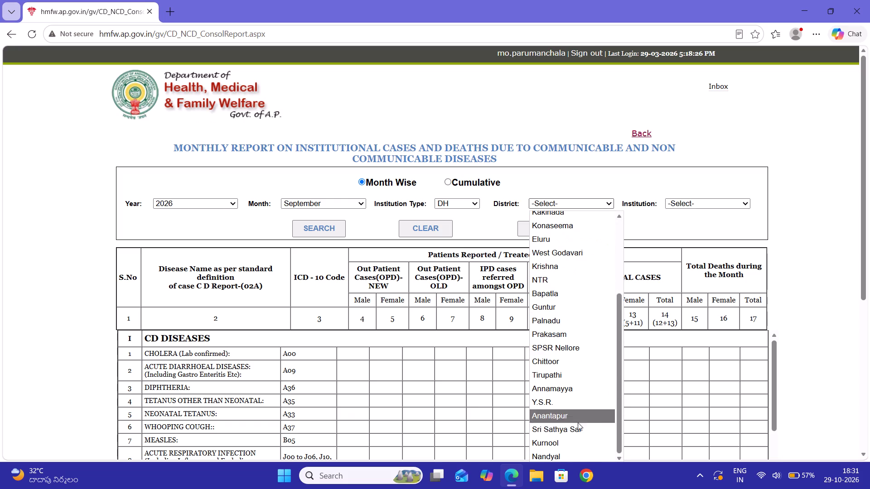
left_click(553, 456)
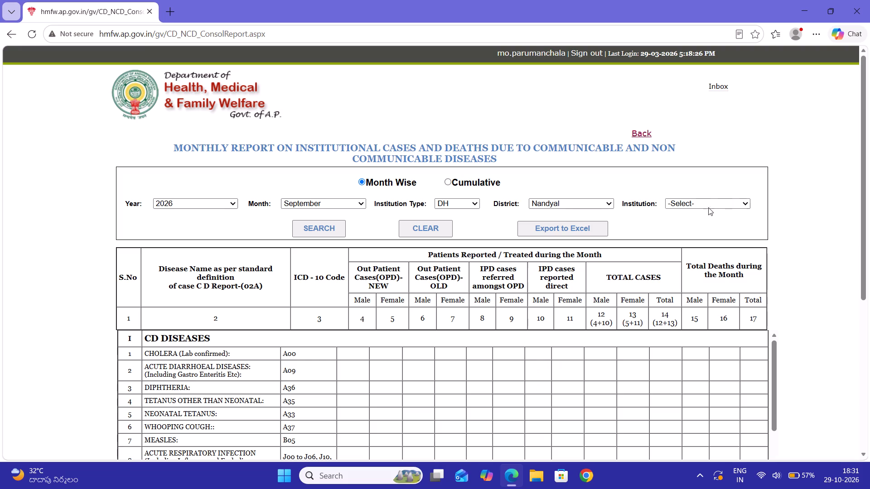
left_click(709, 202)
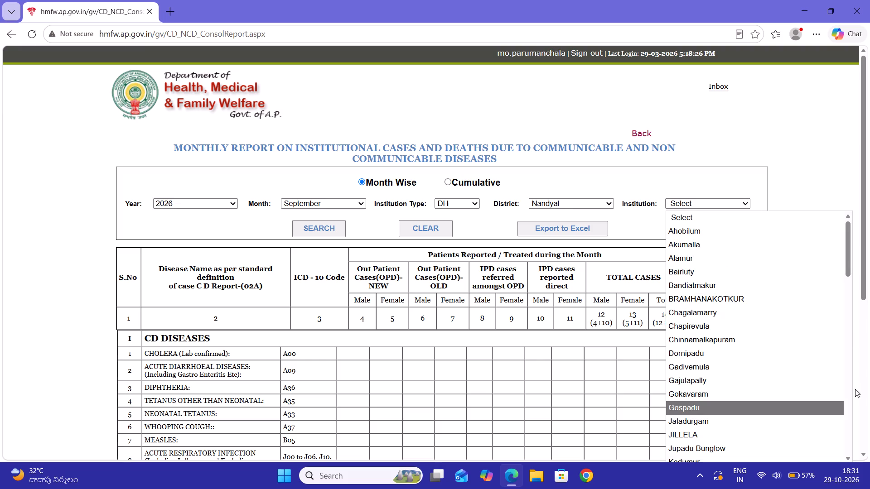
left_click(848, 330)
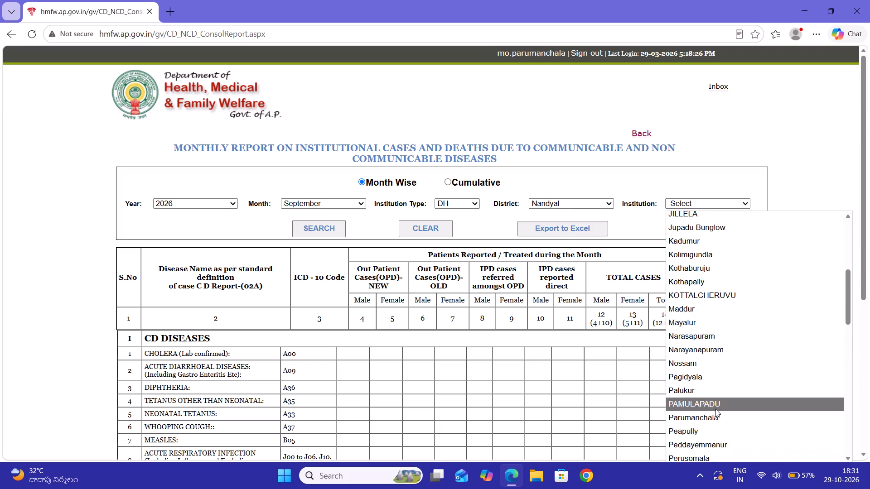
left_click(706, 413)
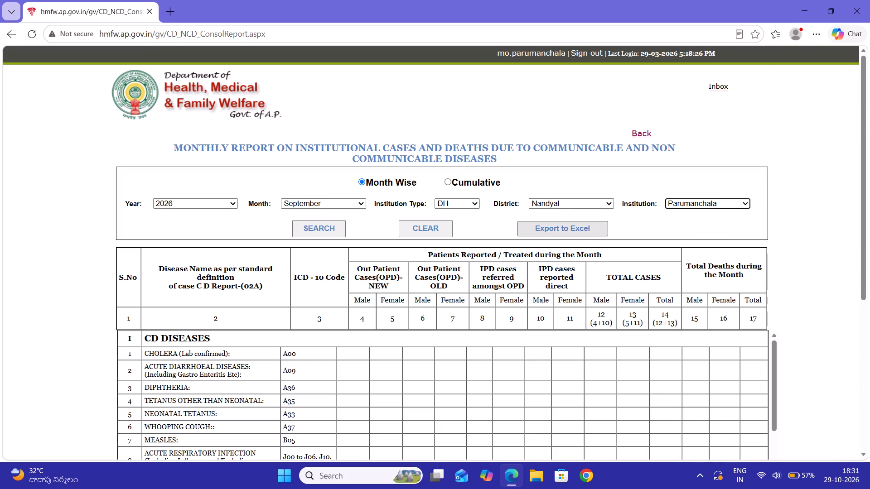
left_click(322, 223)
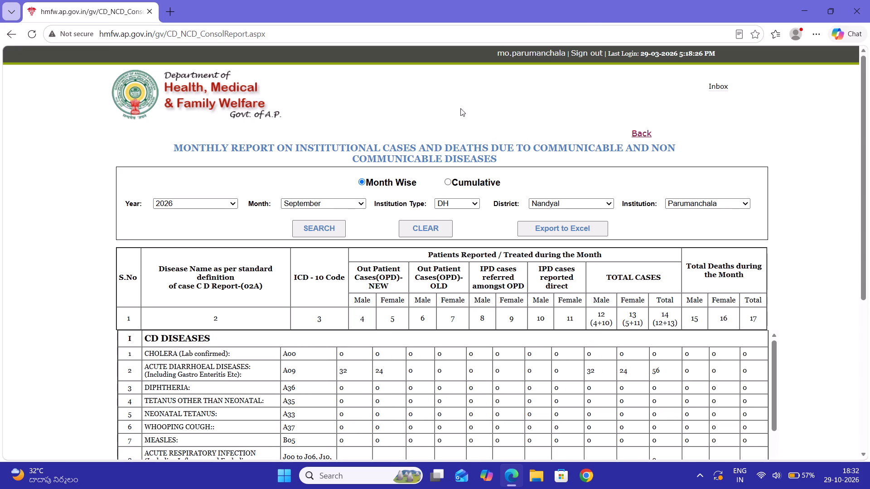
Review the September report's disease counts from the CD Diseases section through All Other CDs & NCDs and the grand total.
left_click(863, 293)
left_click_drag(863, 293, 869, 368)
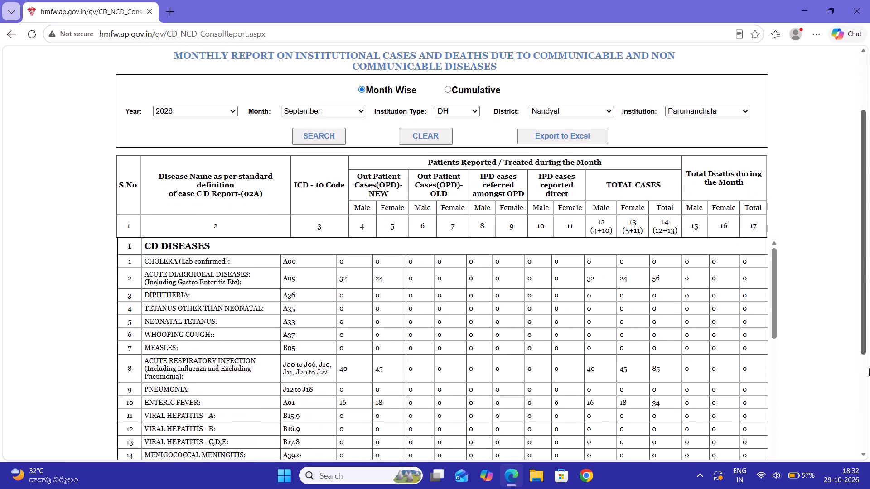
left_click_drag(869, 368, 869, 446)
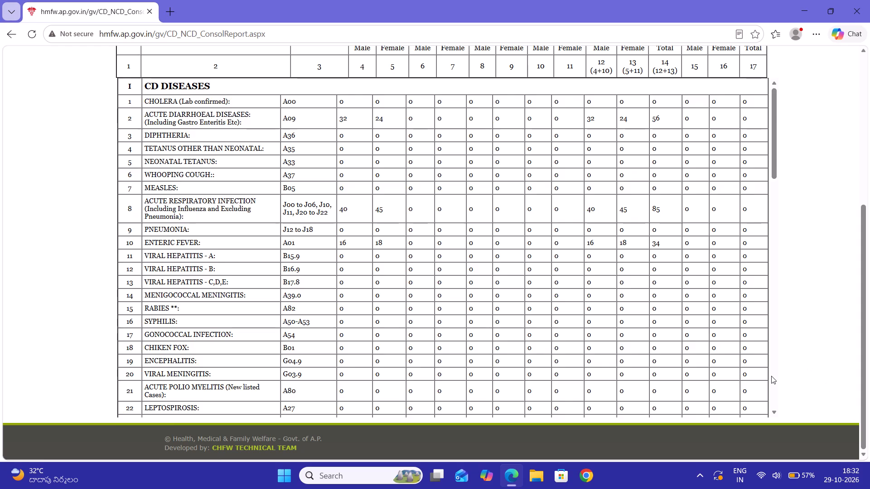
double_click(771, 376)
left_click_drag(771, 376, 773, 401)
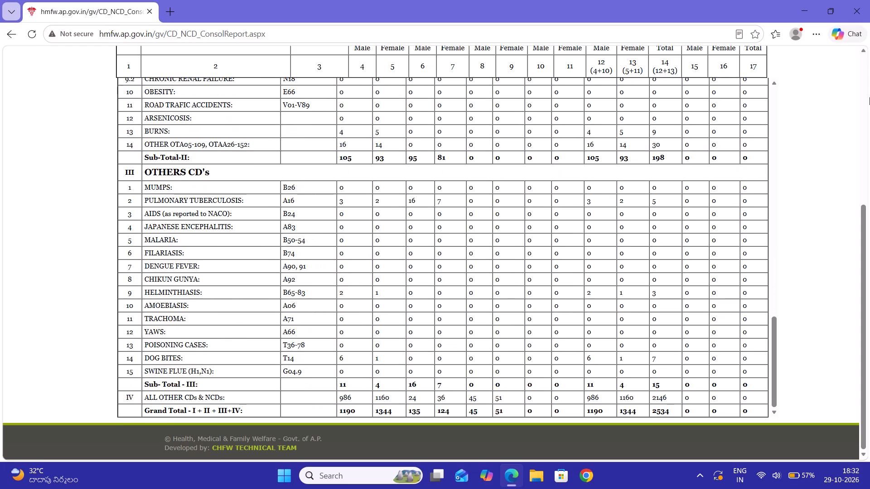
left_click(774, 275)
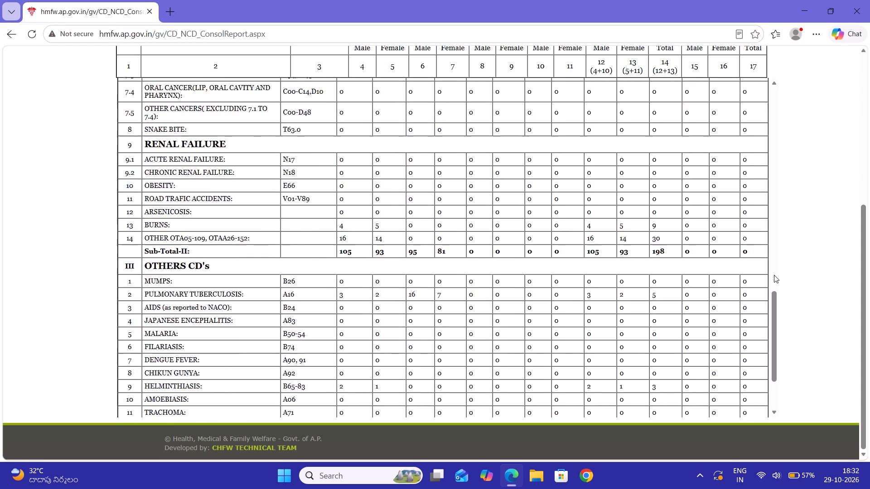
left_click_drag(774, 275, 799, 51)
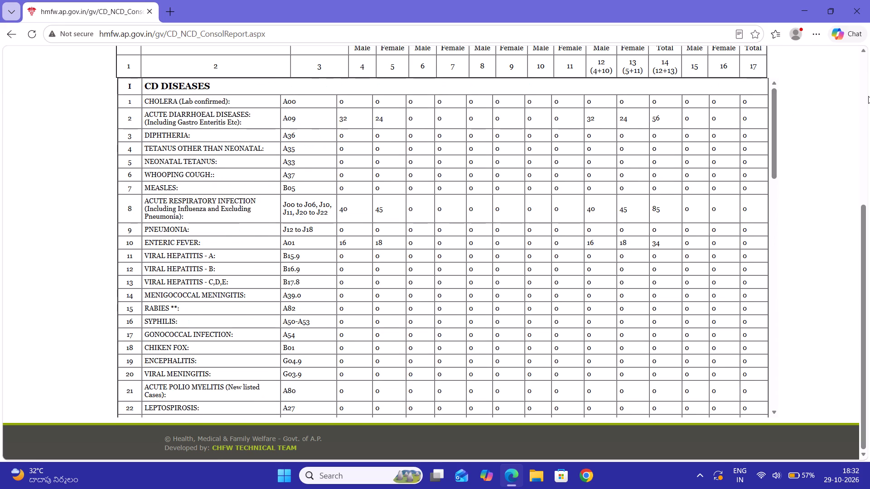
left_click(864, 211)
left_click_drag(864, 211, 851, 47)
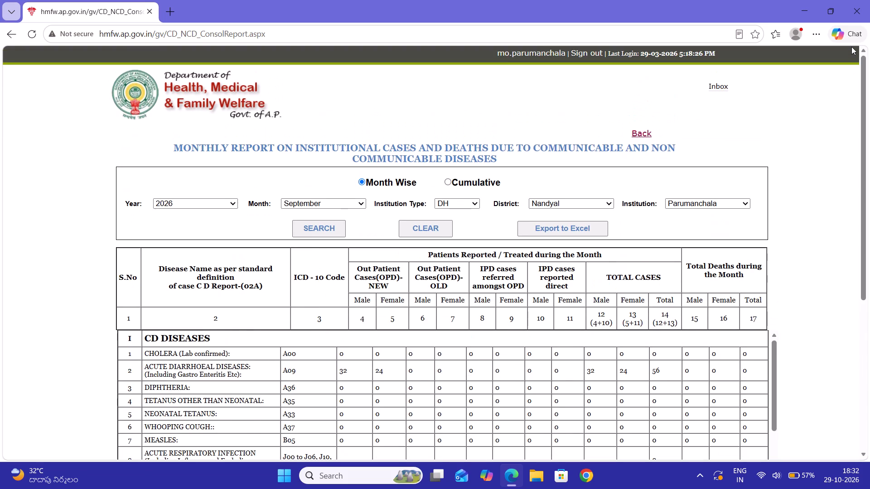
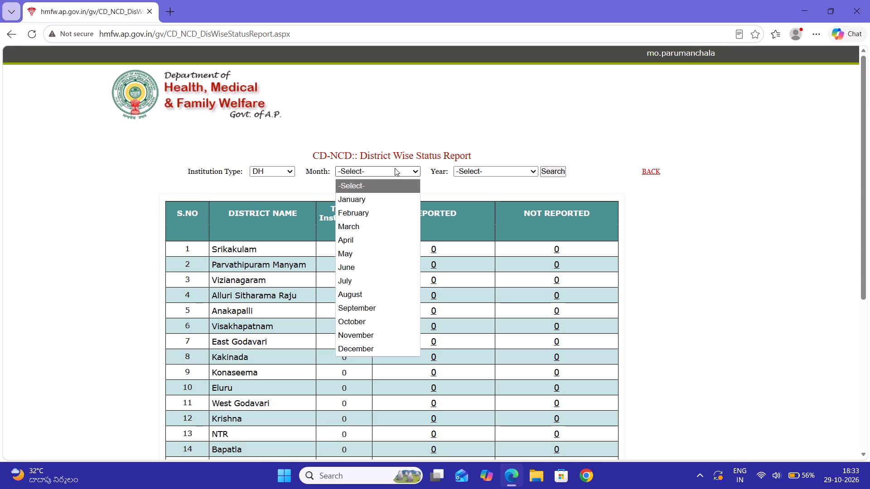
Search the CD-NCD District Wise Status Report for October 2026 with institution type DH.
left_click(389, 316)
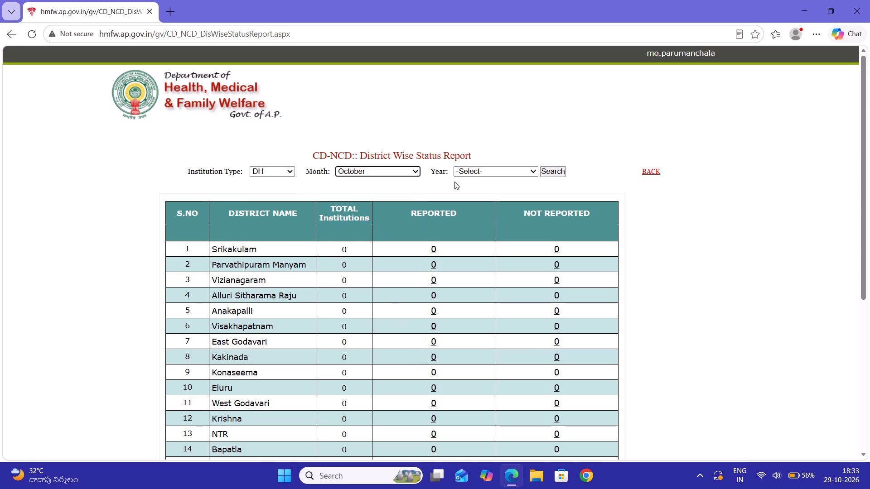
left_click(477, 170)
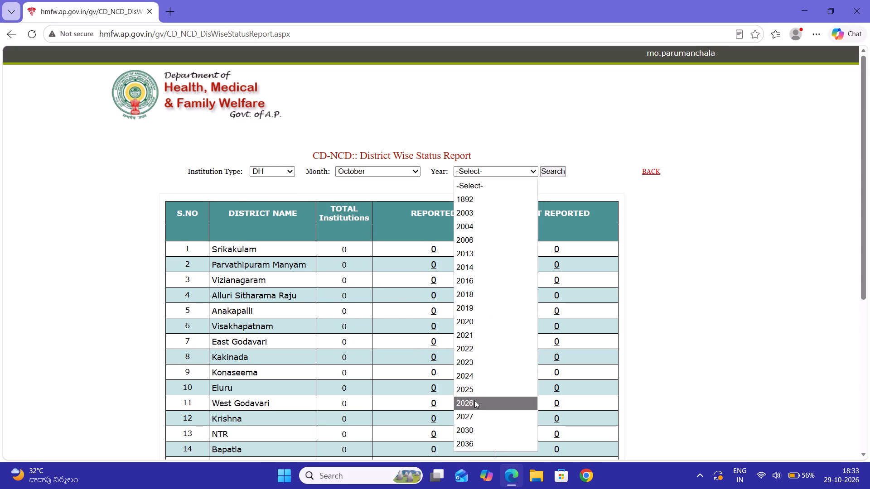
left_click(474, 400)
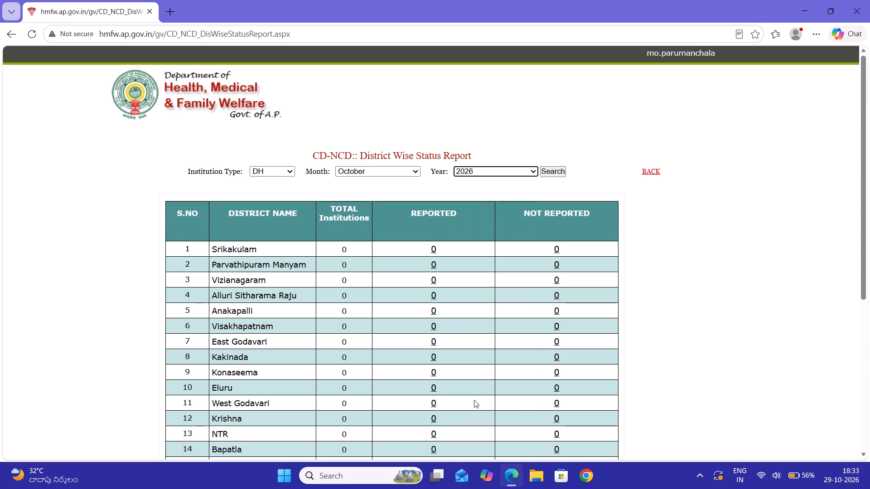
left_click(621, 449)
left_click(621, 449)
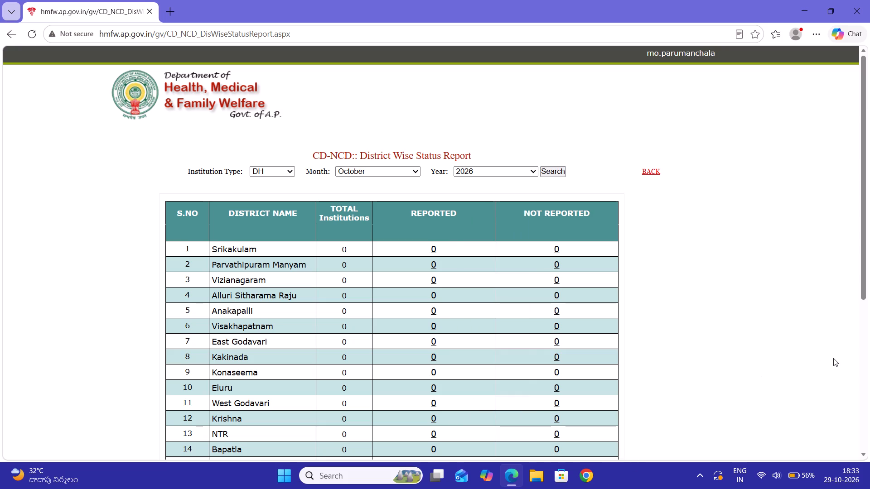
left_click(866, 321)
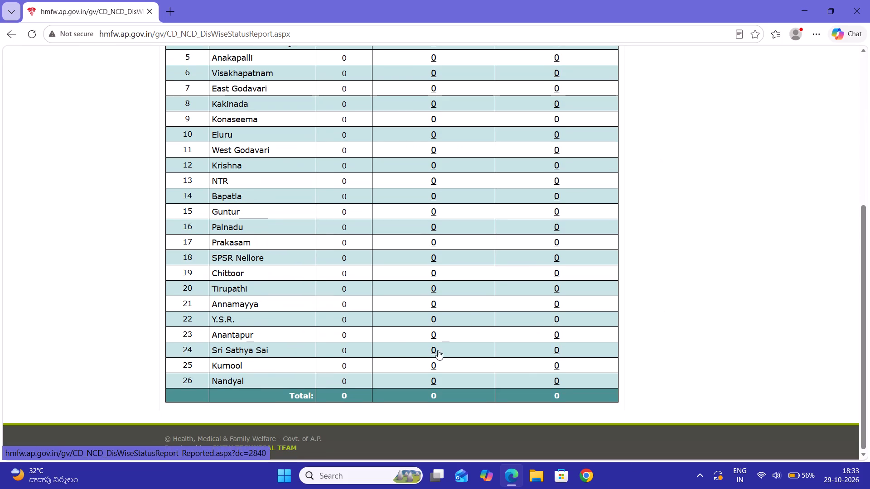
left_click(235, 384)
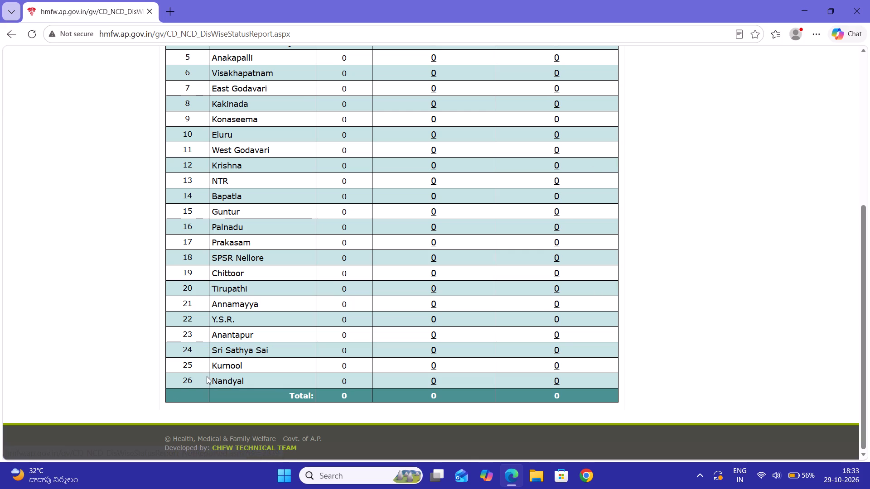
left_click(229, 381)
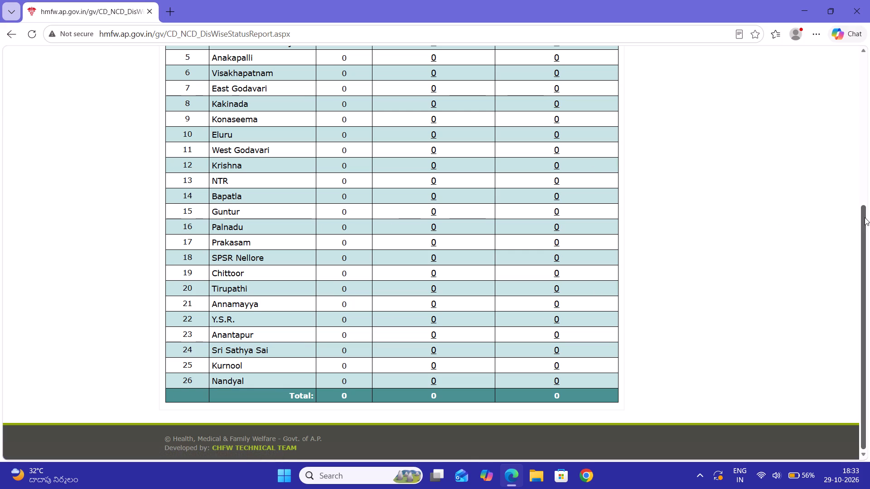
left_click(865, 199)
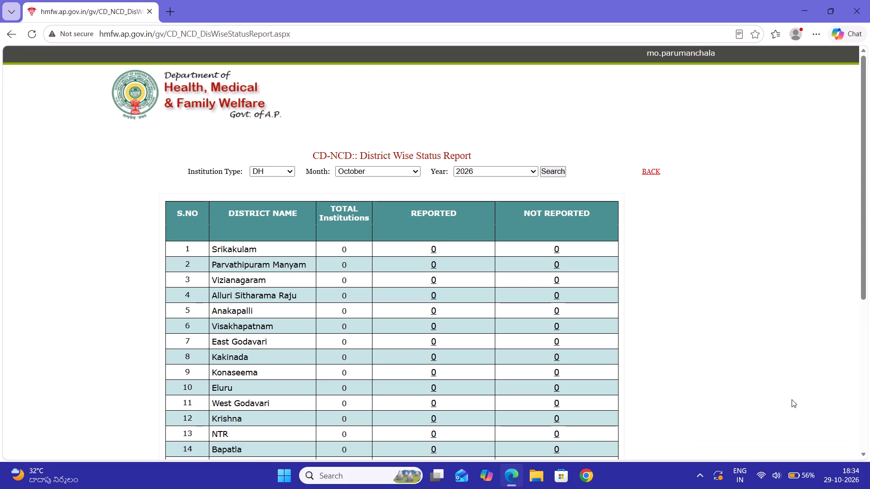
left_click_drag(863, 293, 859, 318)
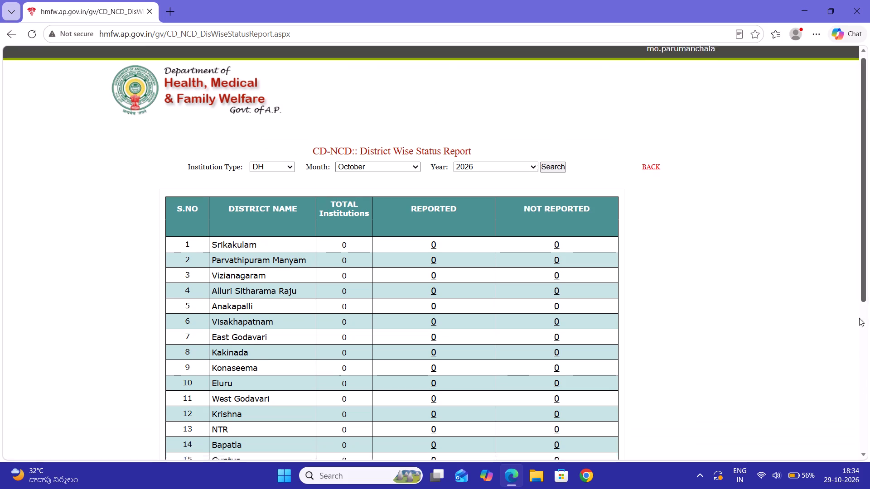
left_click_drag(859, 318, 845, 487)
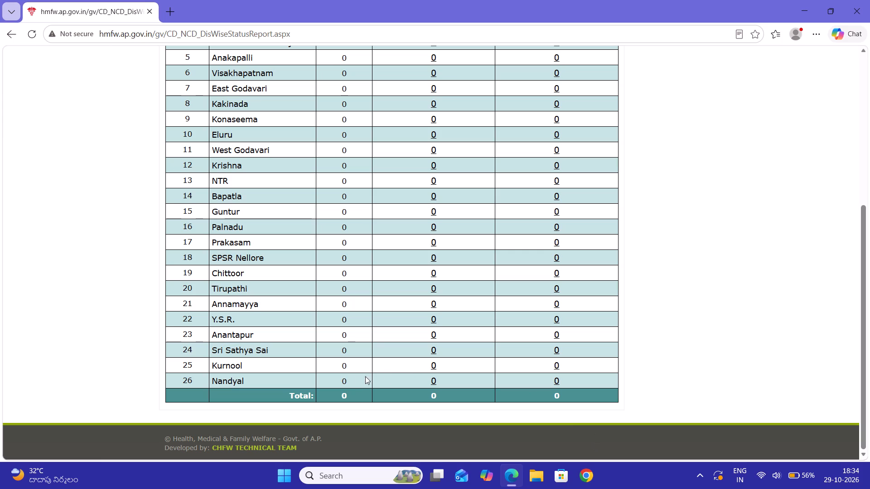
left_click(344, 381)
left_click(863, 179)
left_click(557, 171)
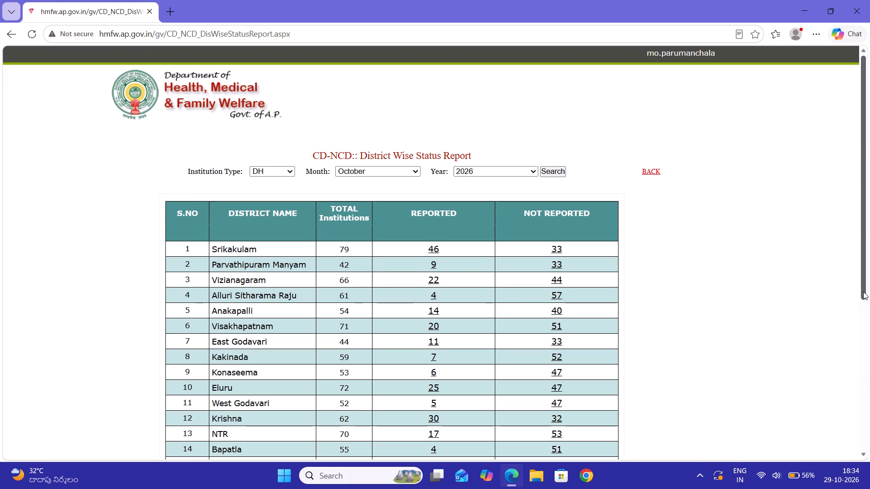
Open the list of reported institutions for Nandyal district from the status report.
left_click_drag(863, 292, 853, 416)
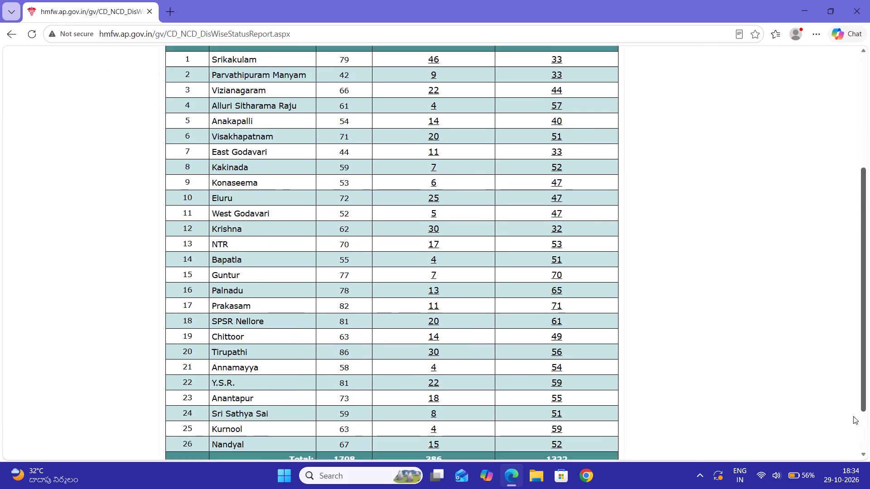
left_click_drag(853, 416, 854, 474)
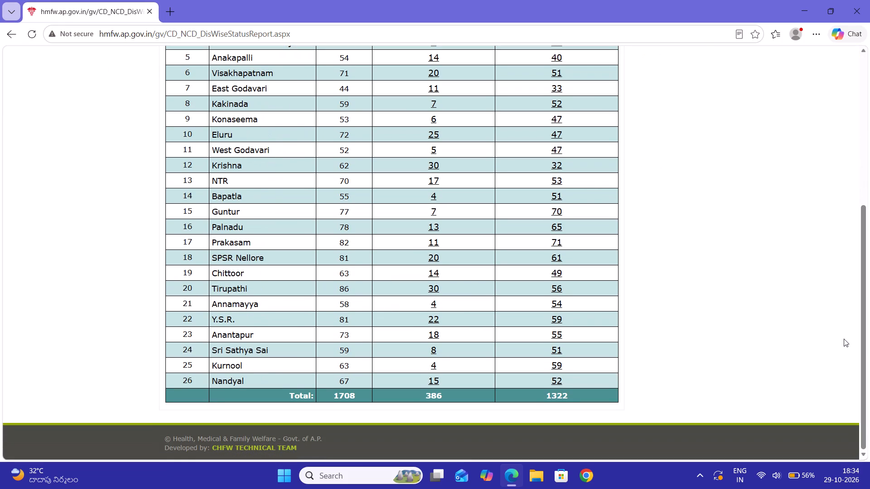
left_click_drag(863, 208, 846, 151)
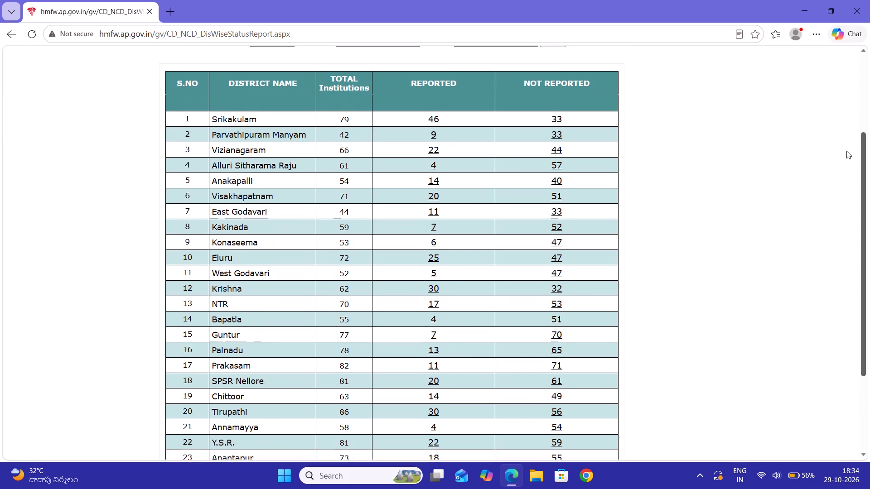
left_click_drag(846, 151, 845, 329)
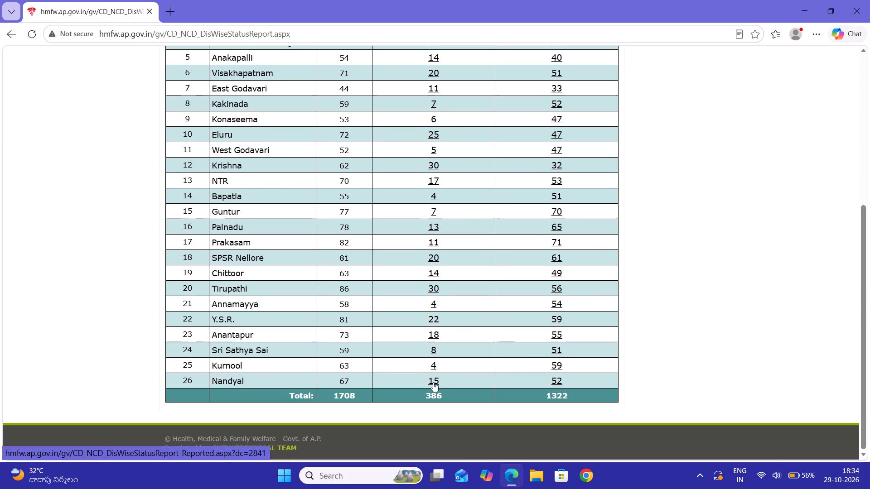
left_click(436, 377)
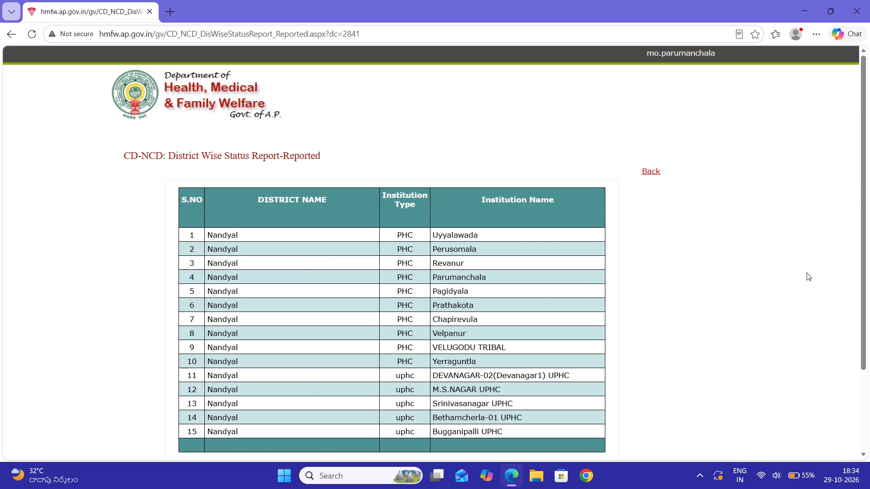
Check the Nandyal reported-institutions list for the Parumanchala PHC entry, and return to the District Wise Status Report.
left_click(862, 355)
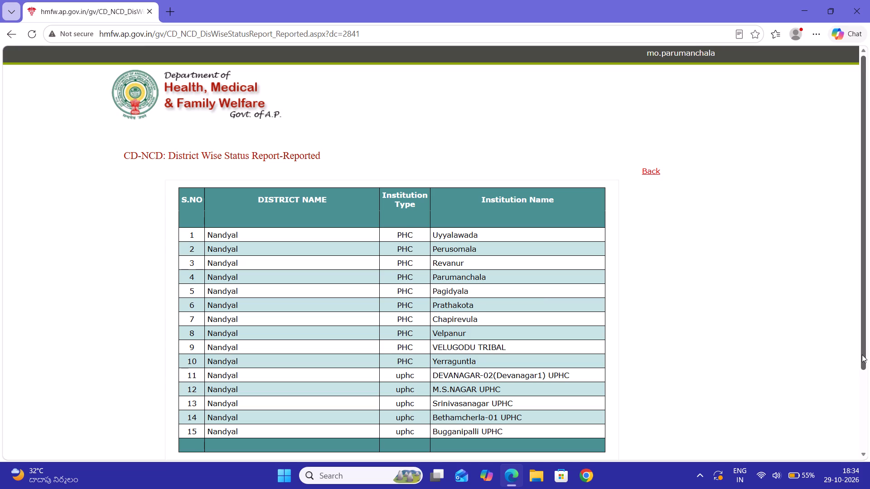
left_click_drag(862, 355, 861, 369)
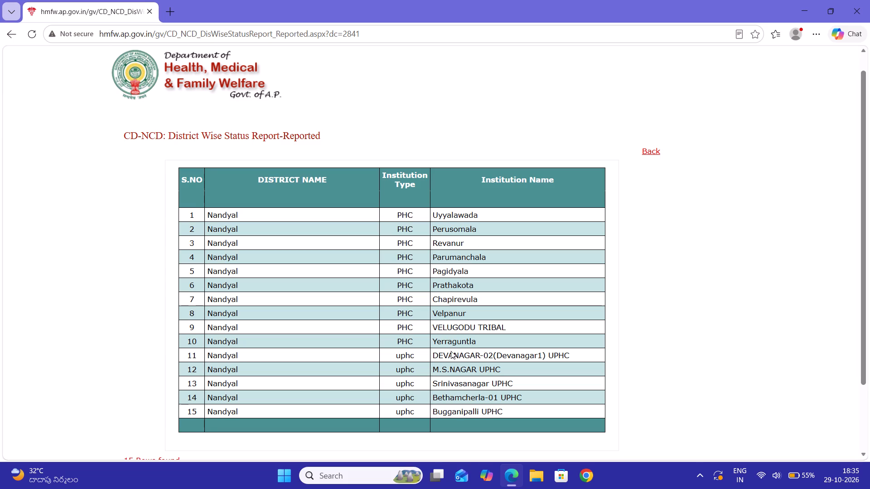
left_click(478, 260)
left_click(193, 258)
double_click(510, 256)
left_click(453, 262)
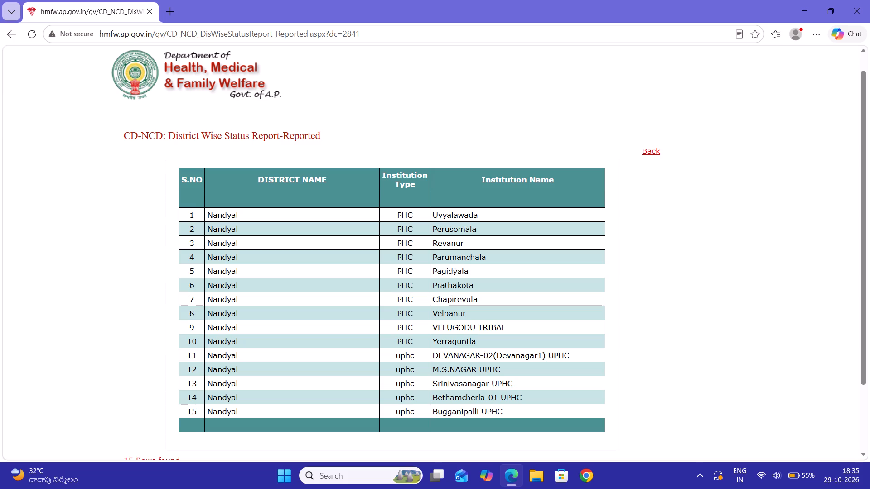
left_click(449, 274)
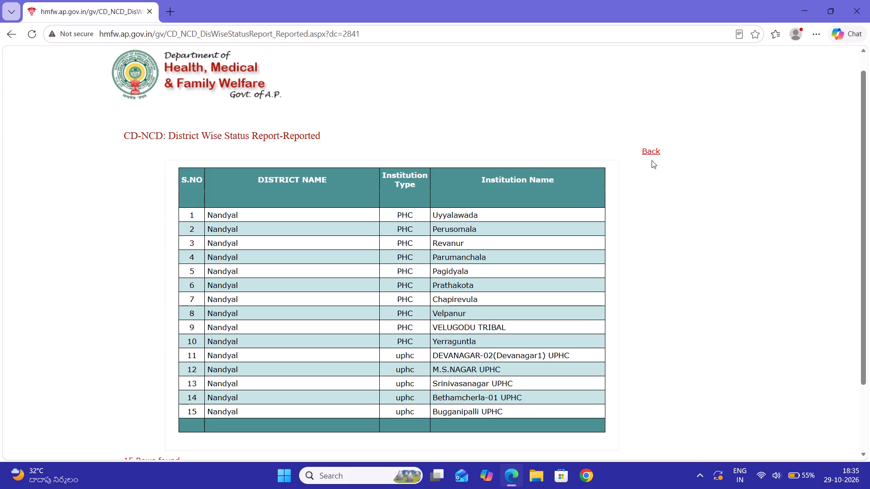
left_click(652, 150)
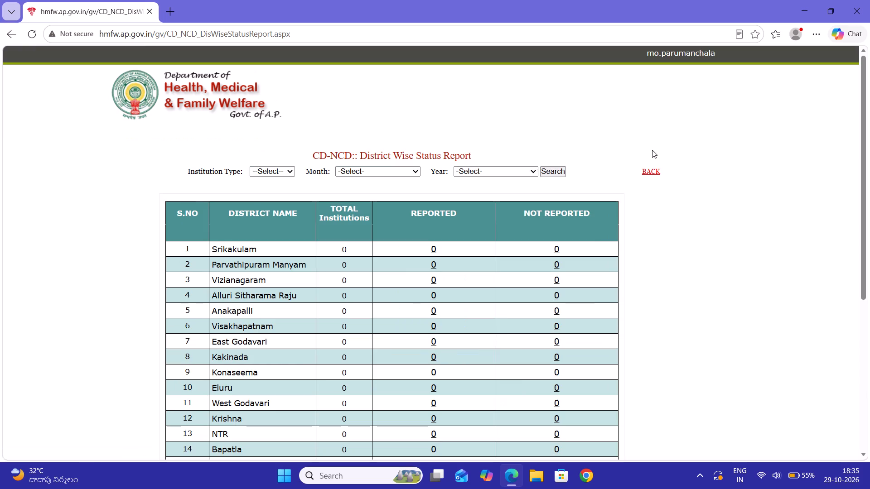
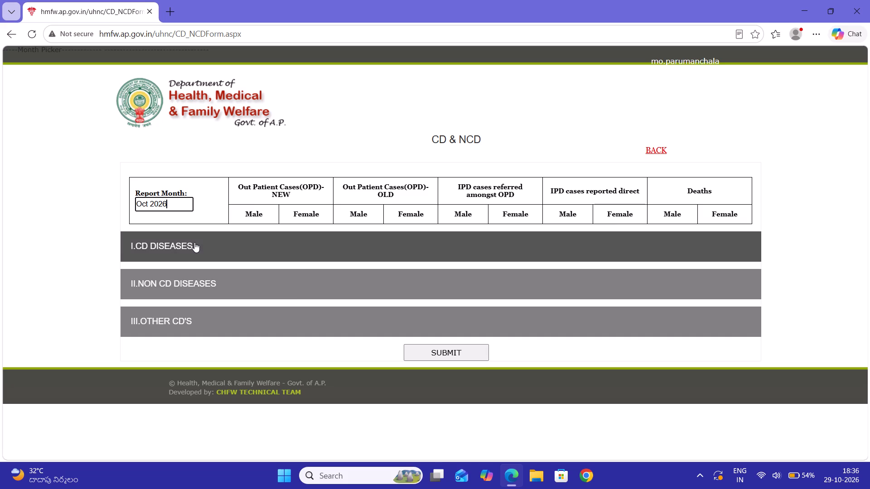
left_click(194, 242)
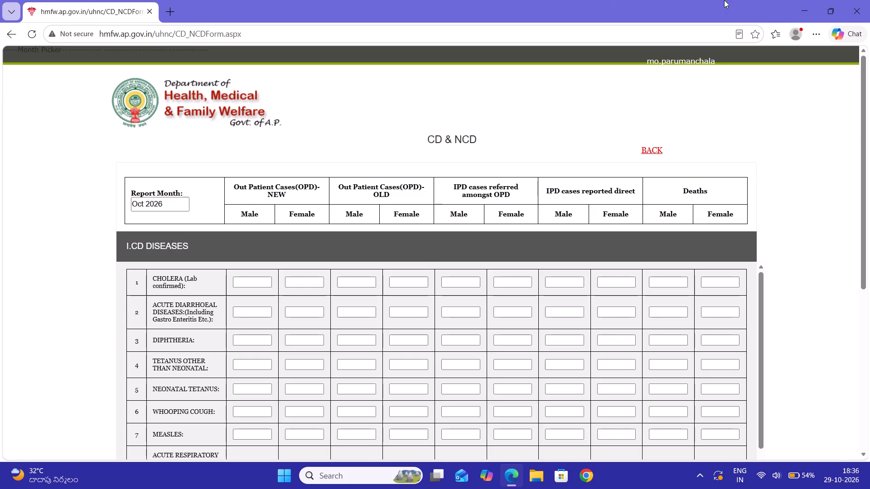
left_click(862, 276)
left_click_drag(862, 276, 864, 402)
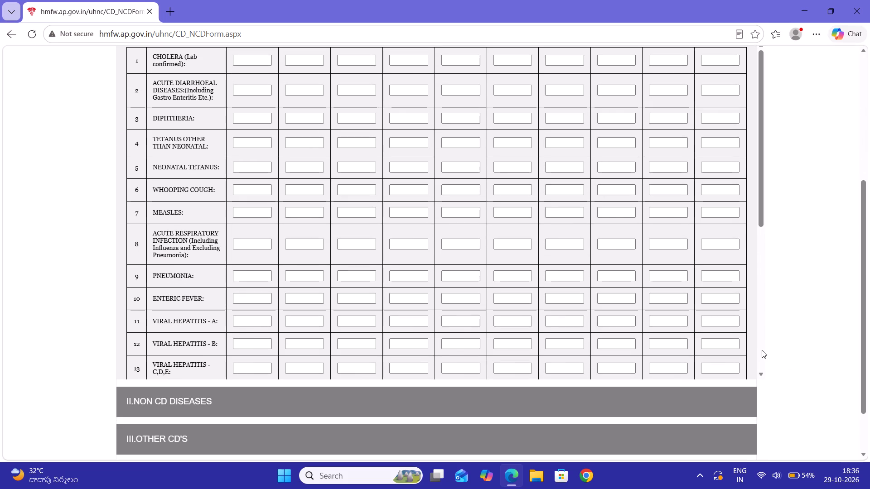
triple_click(761, 351)
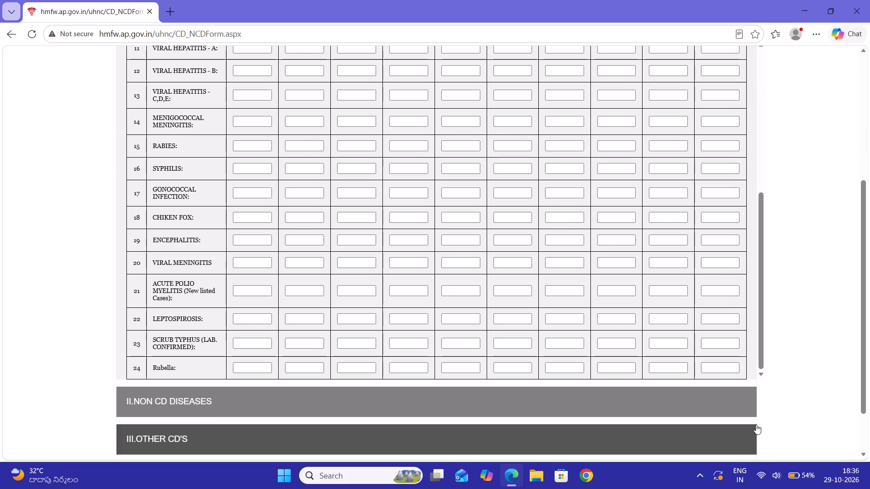
left_click(762, 409)
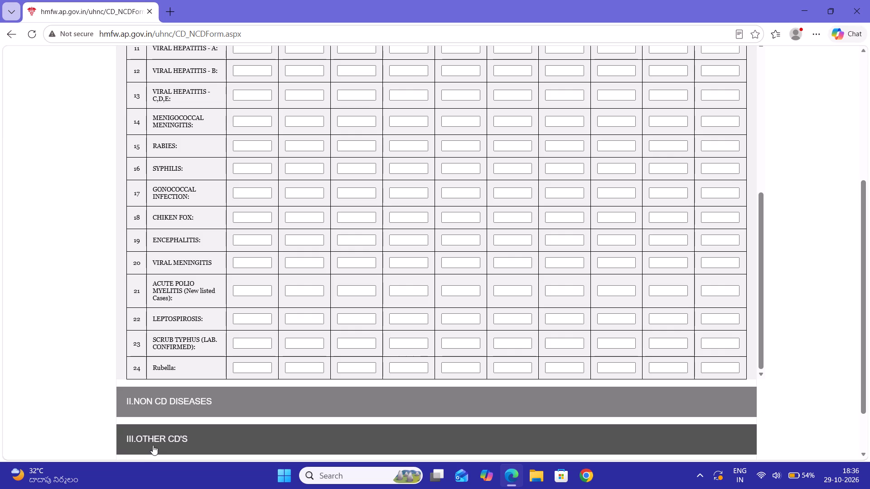
left_click(164, 435)
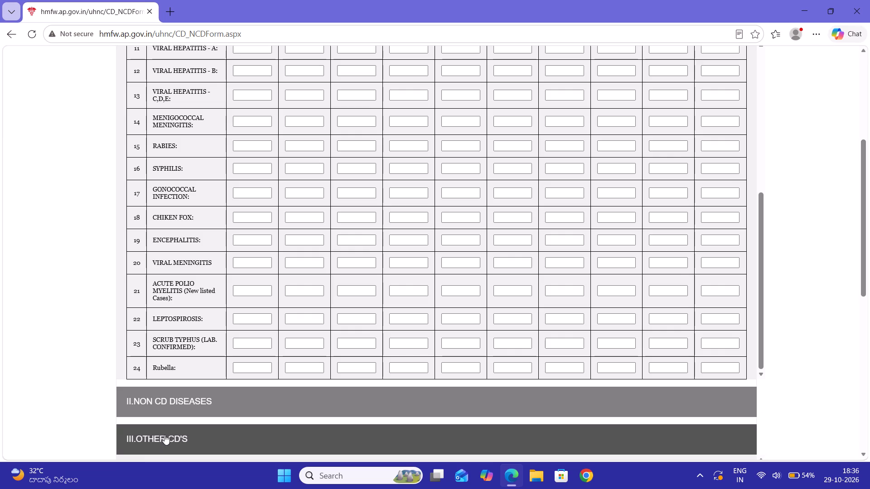
double_click(869, 310)
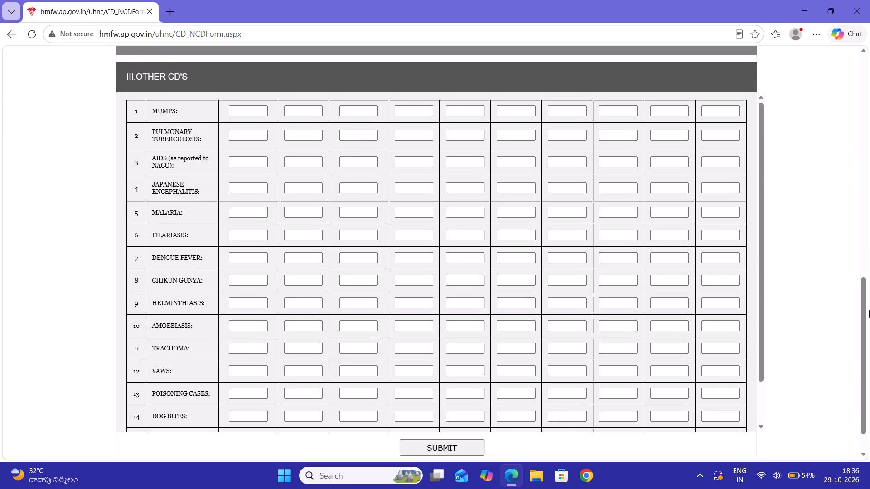
left_click(757, 403)
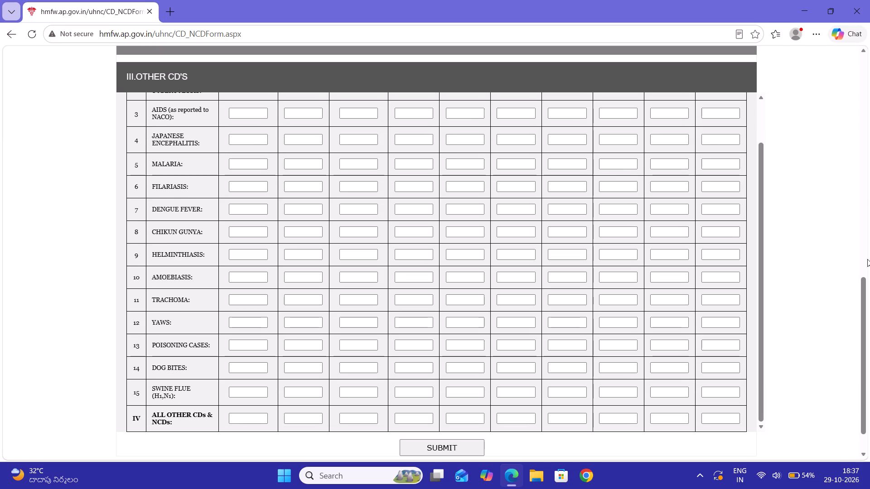
triple_click(863, 261)
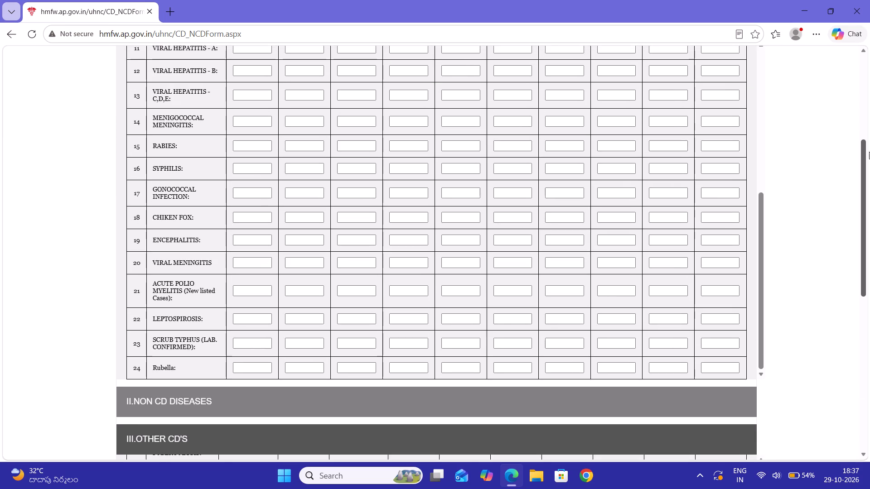